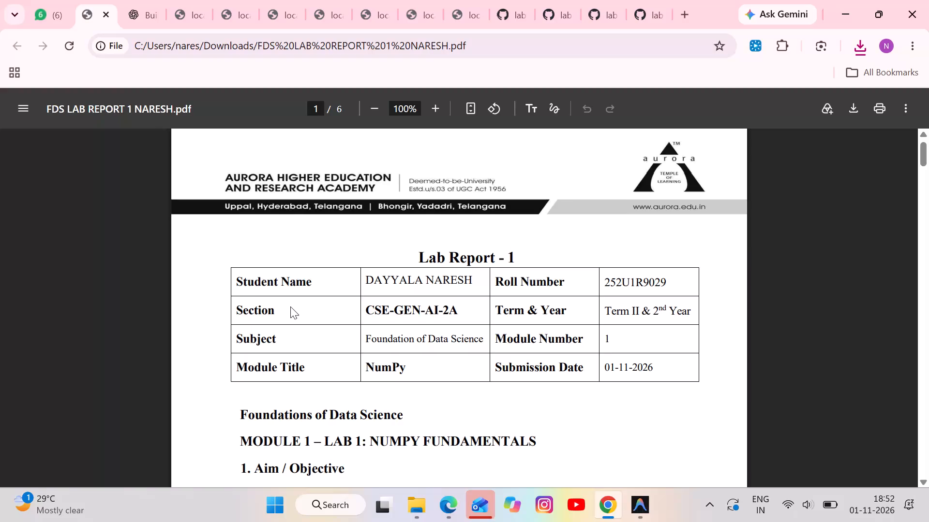
Review the NumPy Fundamentals lab report from its title table and objective through the NumPy Array Creation section on page 2.
scroll(290, 306, "down", 4)
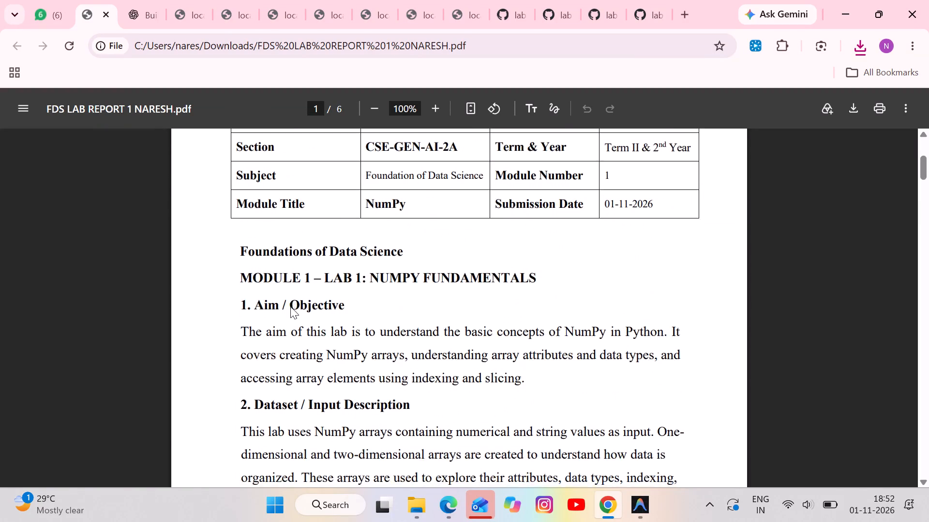
scroll(290, 306, "down", 1)
left_click(355, 301)
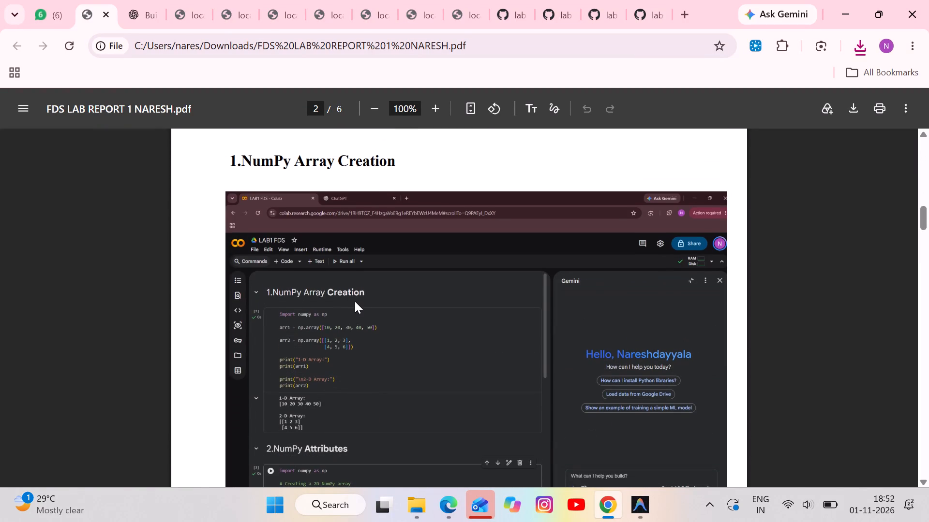
scroll(355, 301, "down", 1)
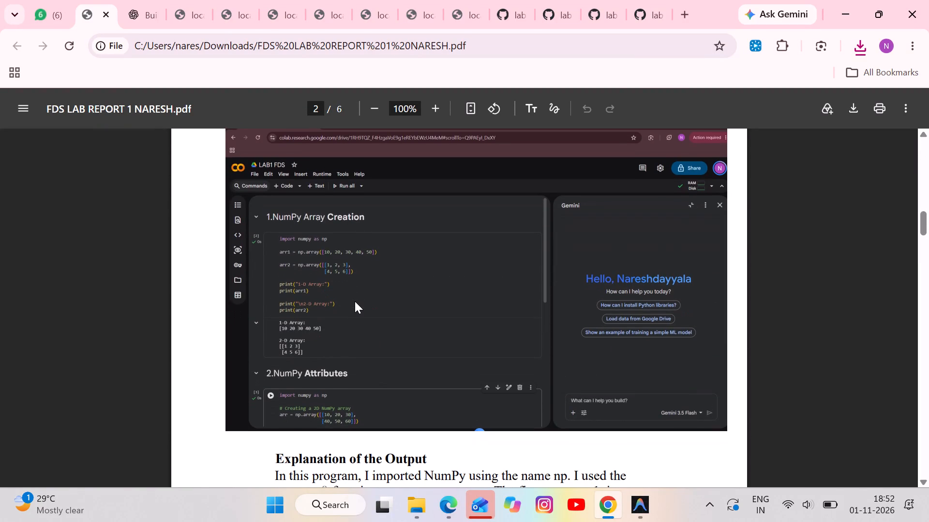
left_click(355, 301)
scroll(355, 301, "up", 3)
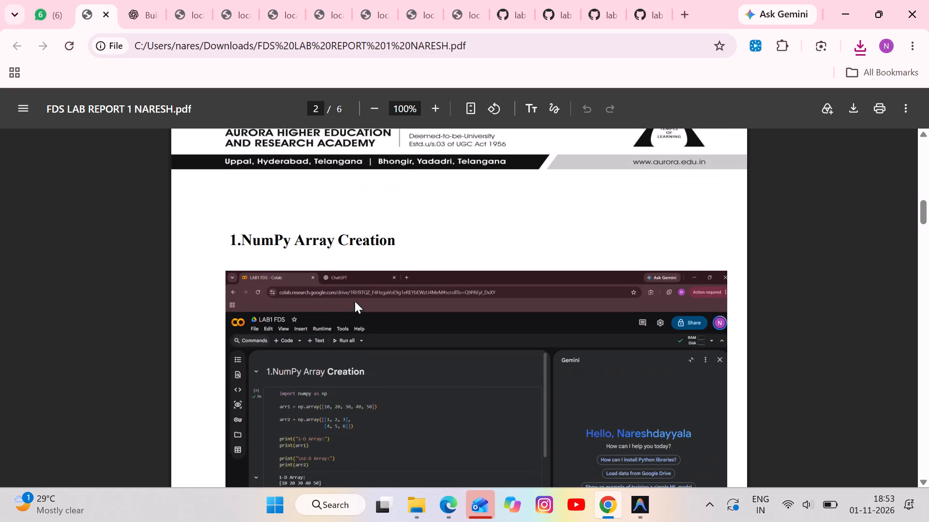
scroll(355, 301, "up", 8)
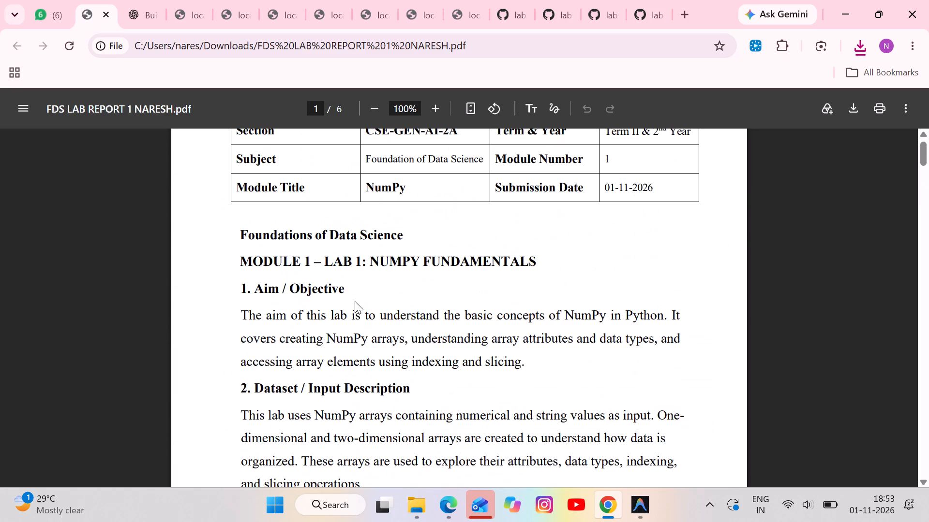
scroll(355, 301, "down", 6)
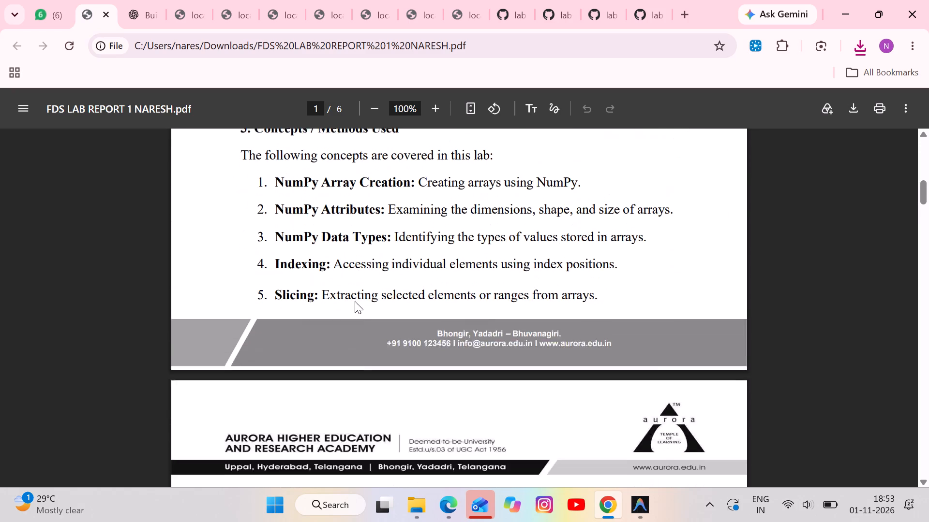
scroll(355, 301, "down", 2)
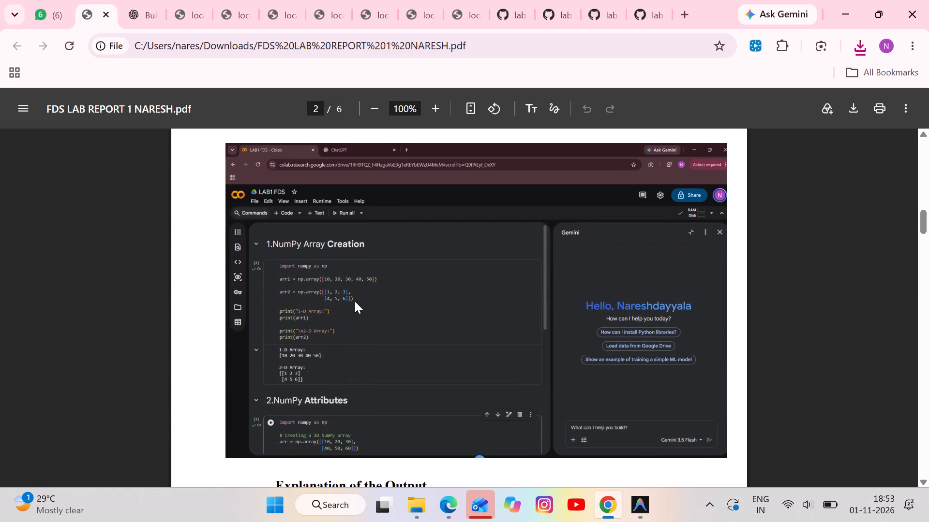
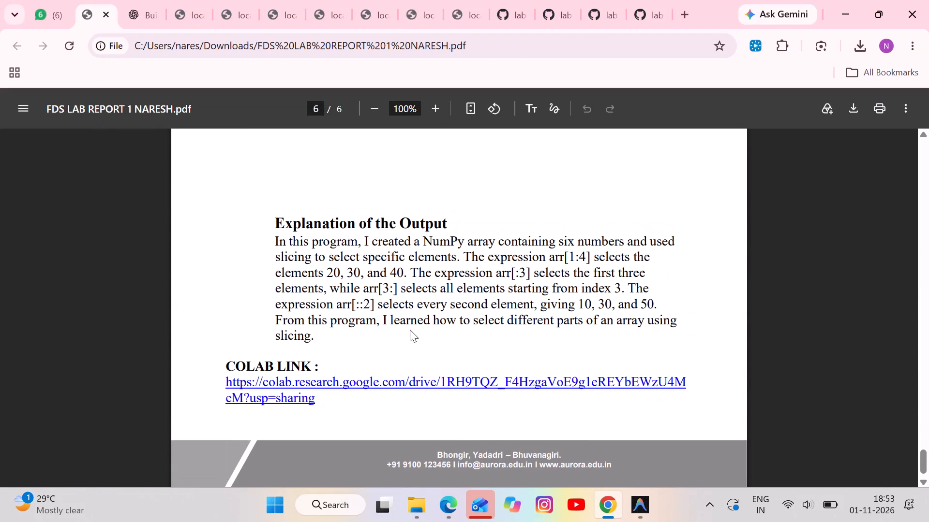
Skim the whole lab report again, from the Slicing explanation and Colab link on page 6 back to the title table on page 1.
scroll(410, 330, "up", 5)
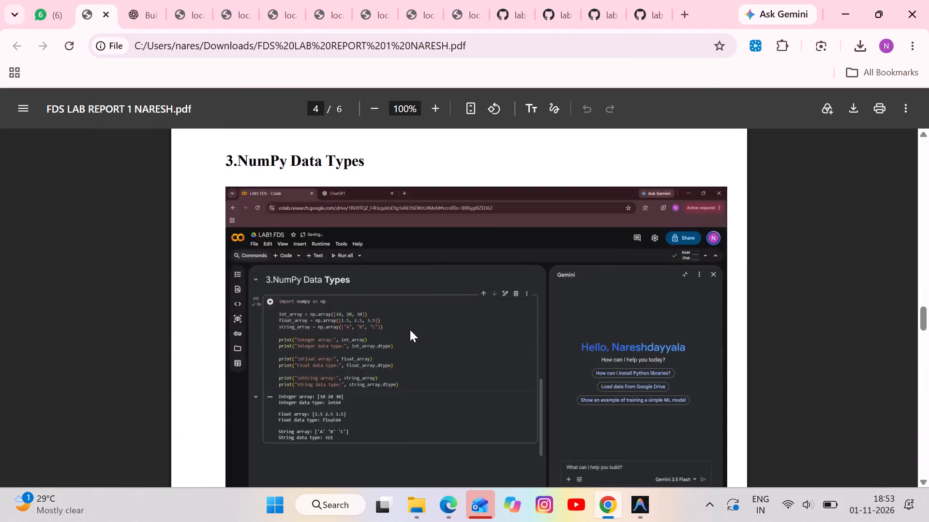
scroll(410, 330, "up", 5)
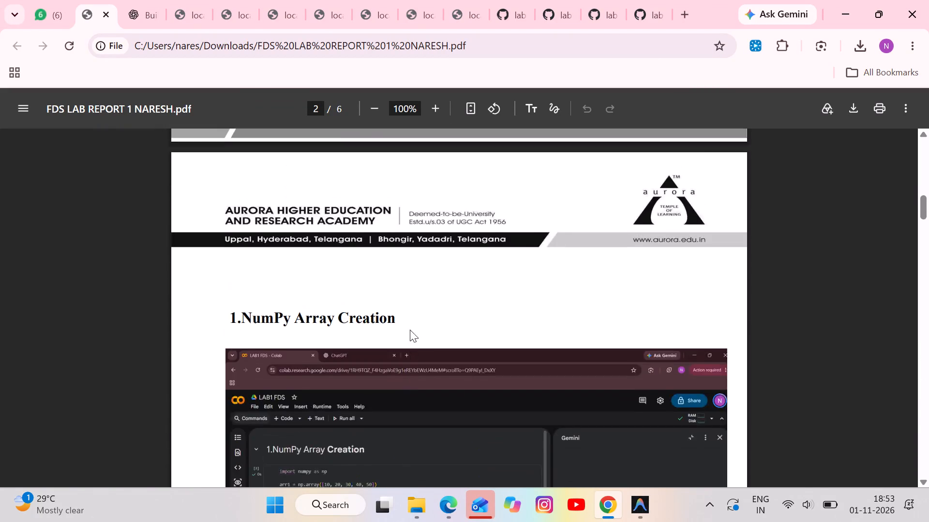
scroll(410, 330, "up", 1)
scroll(410, 330, "down", 11)
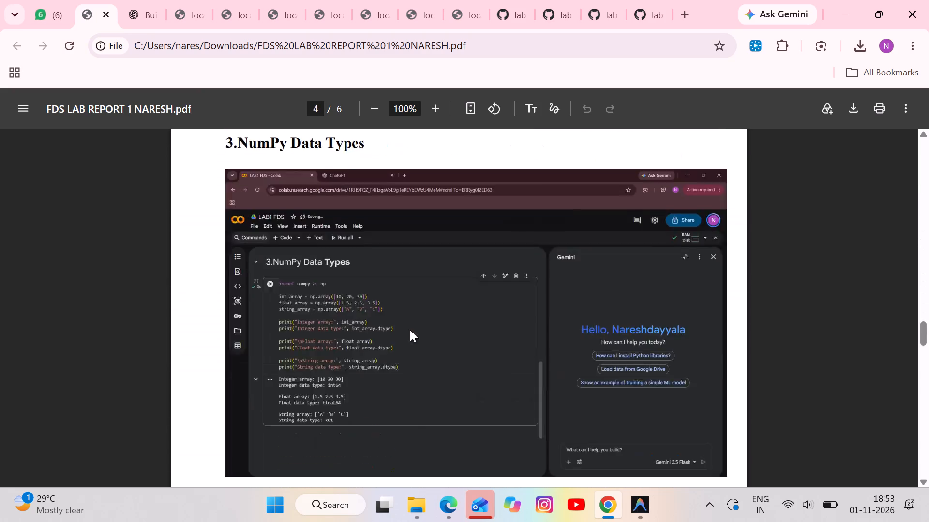
scroll(410, 330, "down", 9)
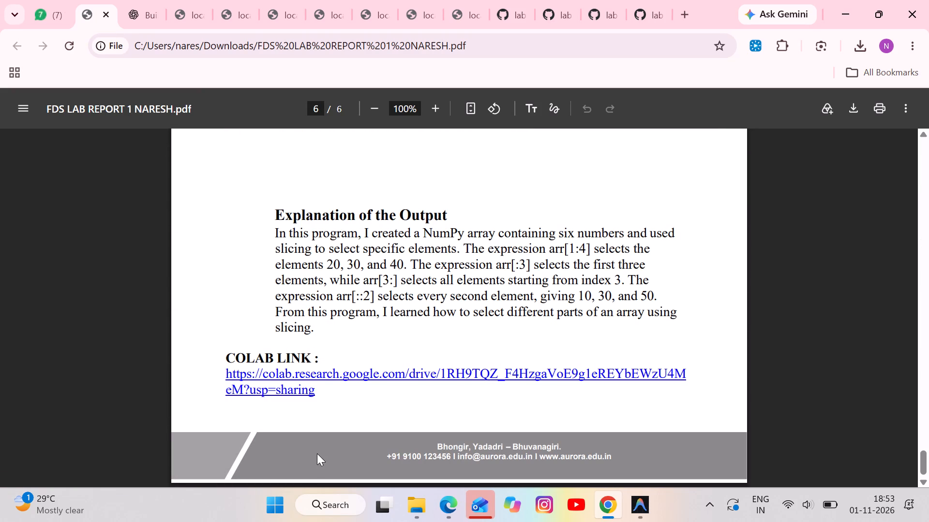
scroll(546, 251, "up", 17)
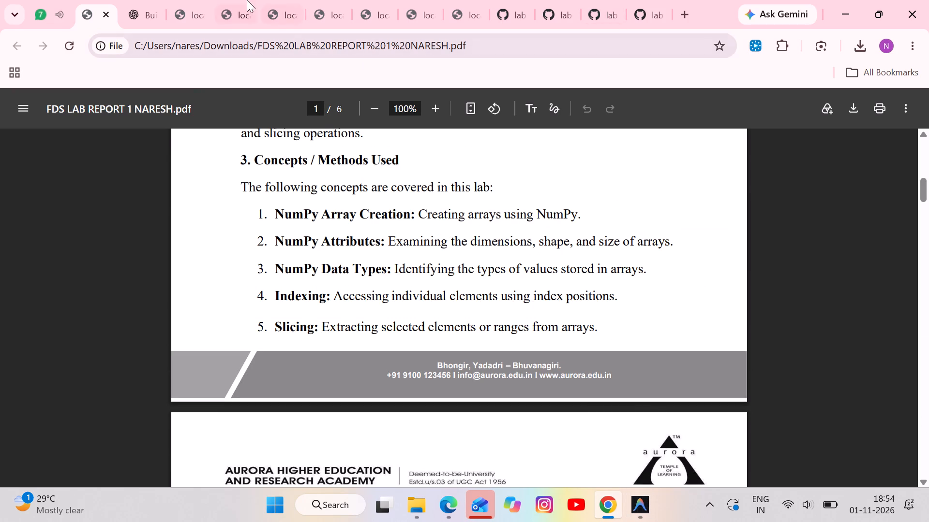
scroll(290, 232, "up", 12)
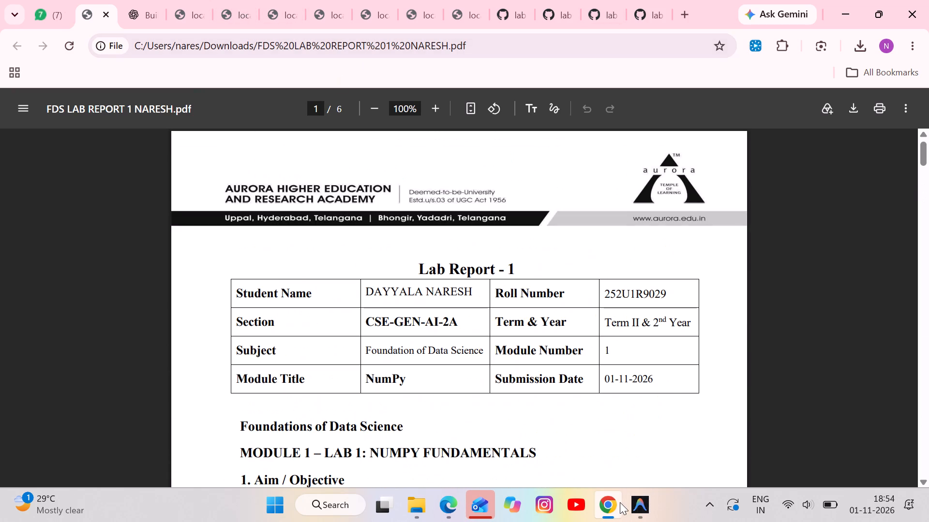
Open Word on the web in a new browser tab by entering "word".
left_click(693, 10)
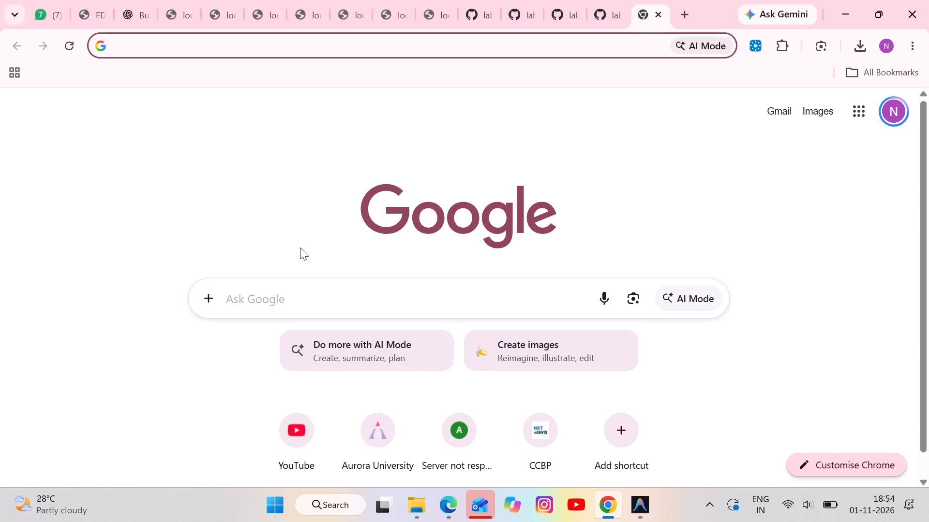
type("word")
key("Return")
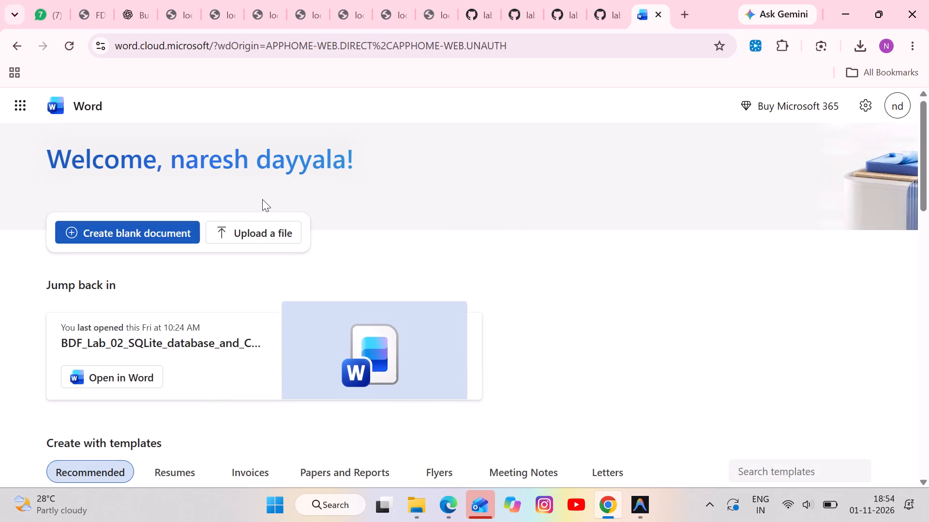
Start a file upload to Word on the web and look through the Downloads folder for the document to upload.
left_click(276, 233)
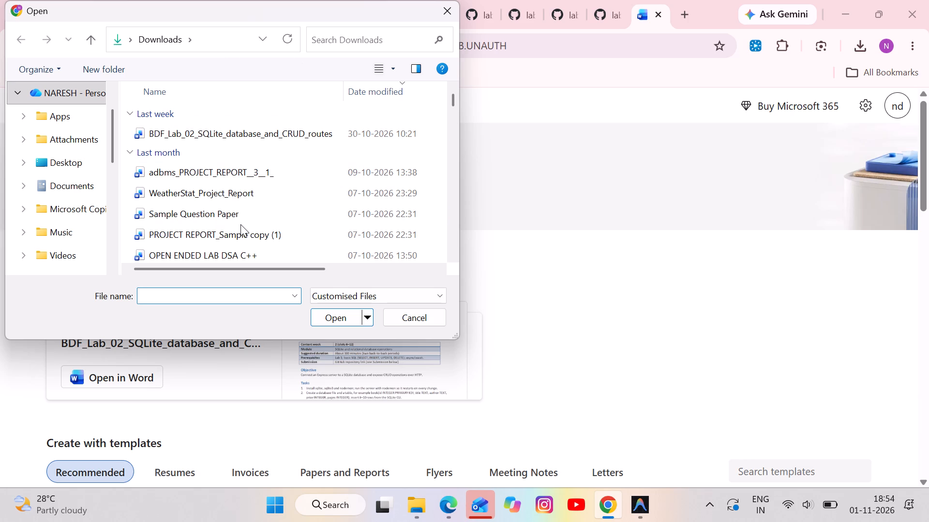
scroll(256, 225, "down", 1)
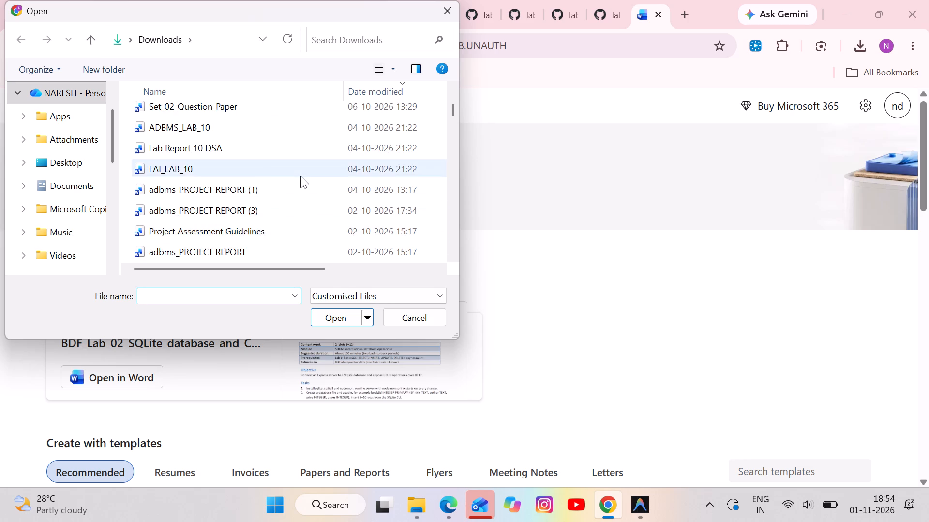
scroll(300, 176, "down", 3)
scroll(300, 176, "up", 1)
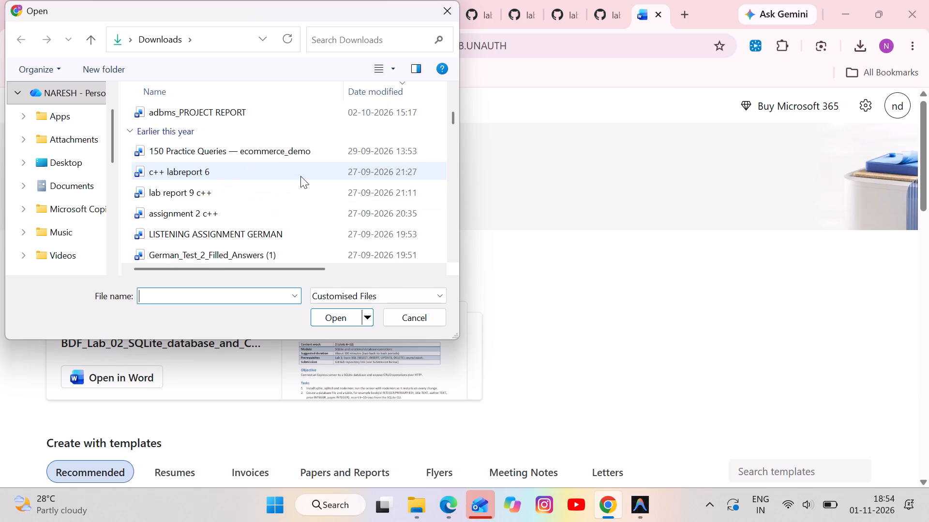
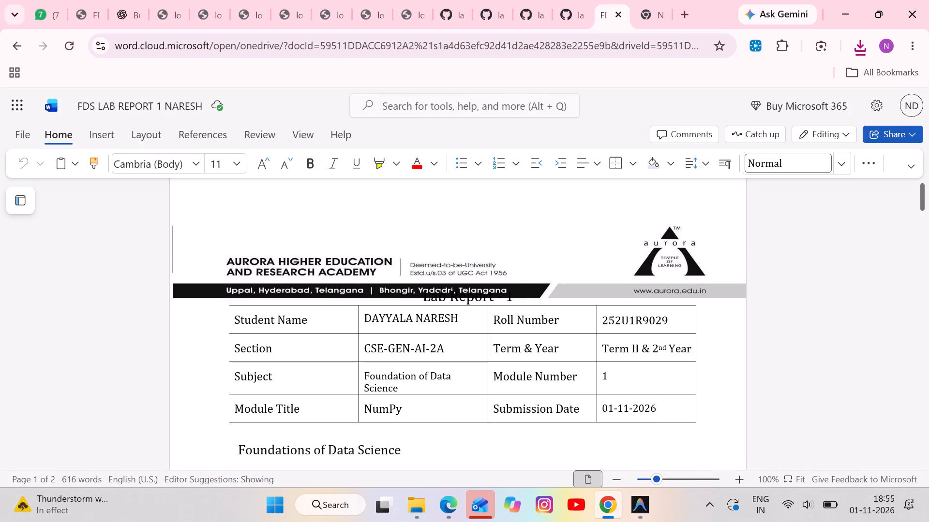
Insert a blank line above the "Lab Report - 1" title on page 1 to clear the letterhead banner.
key("Return")
Skim the lab report from the title table on page 1 to page 8, checking the layout of each section.
scroll(614, 401, "down", 3)
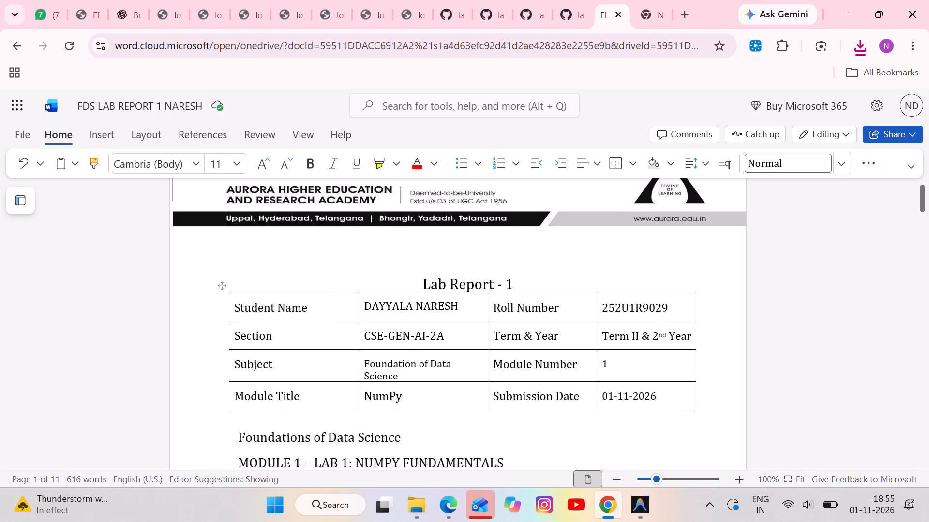
scroll(614, 401, "down", 4)
scroll(614, 401, "up", 4)
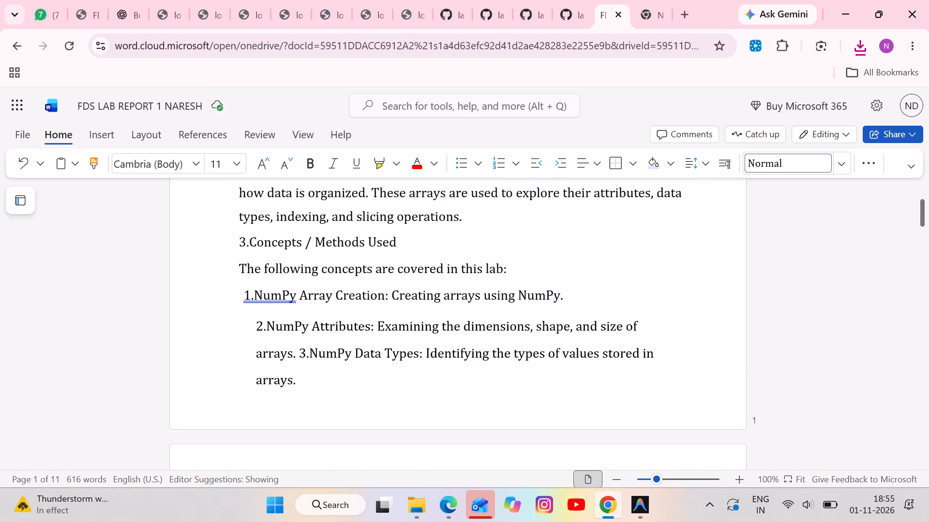
scroll(614, 401, "up", 2)
scroll(614, 401, "down", 1)
scroll(614, 401, "up", 2)
scroll(614, 401, "down", 1)
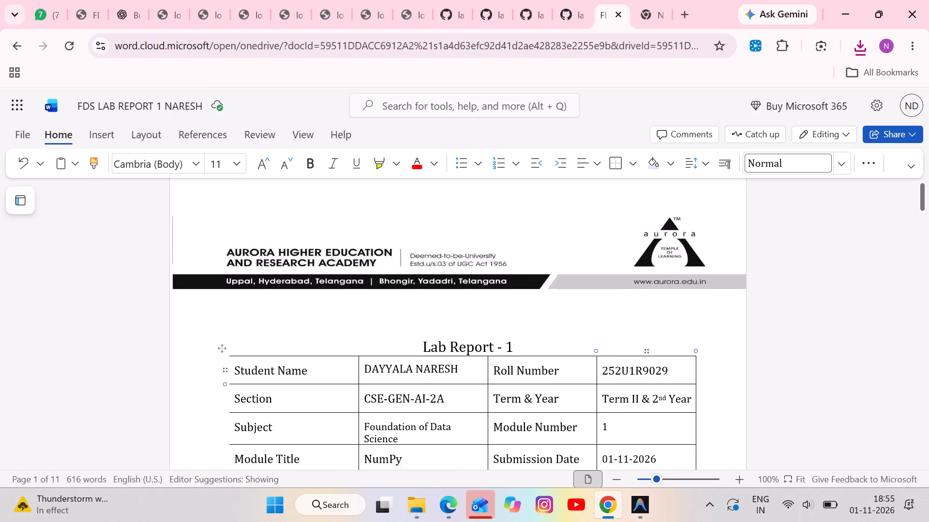
scroll(614, 401, "down", 4)
scroll(614, 401, "up", 3)
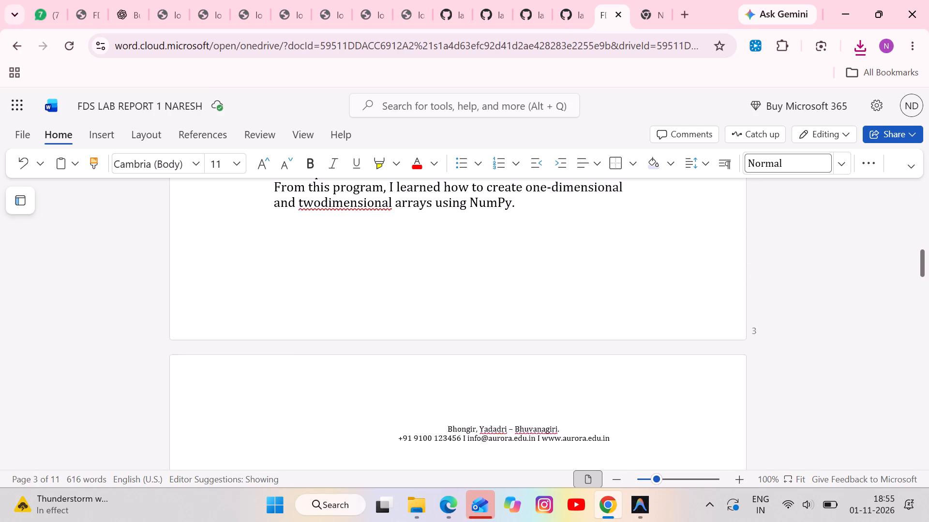
scroll(614, 401, "down", 2)
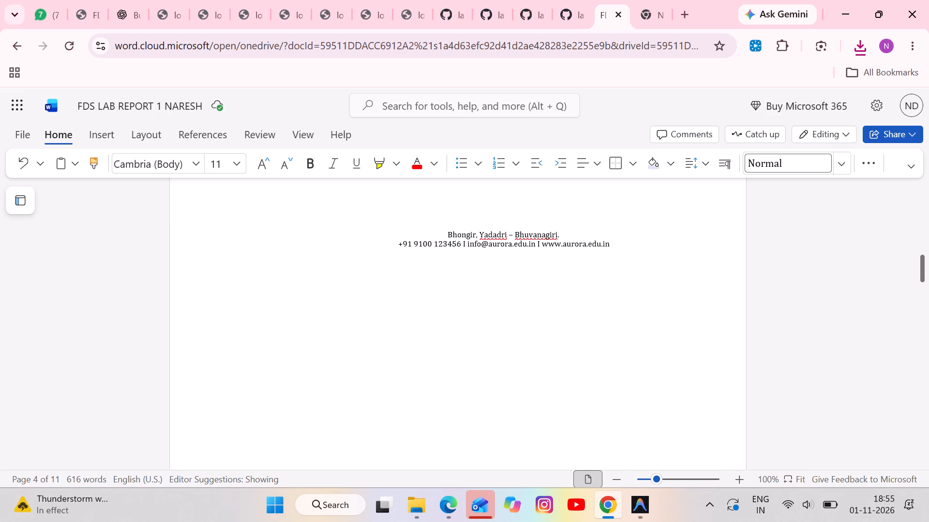
scroll(646, 349, "down", 3)
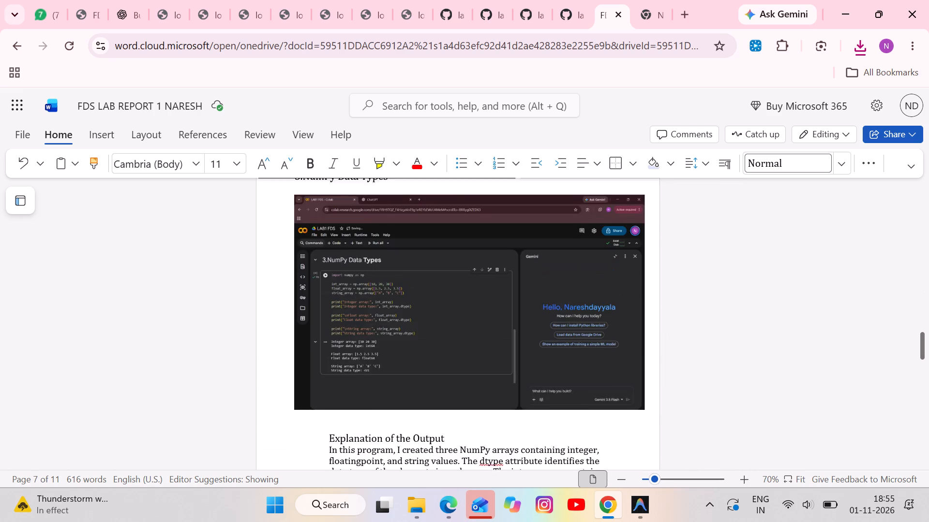
scroll(646, 349, "down", 4)
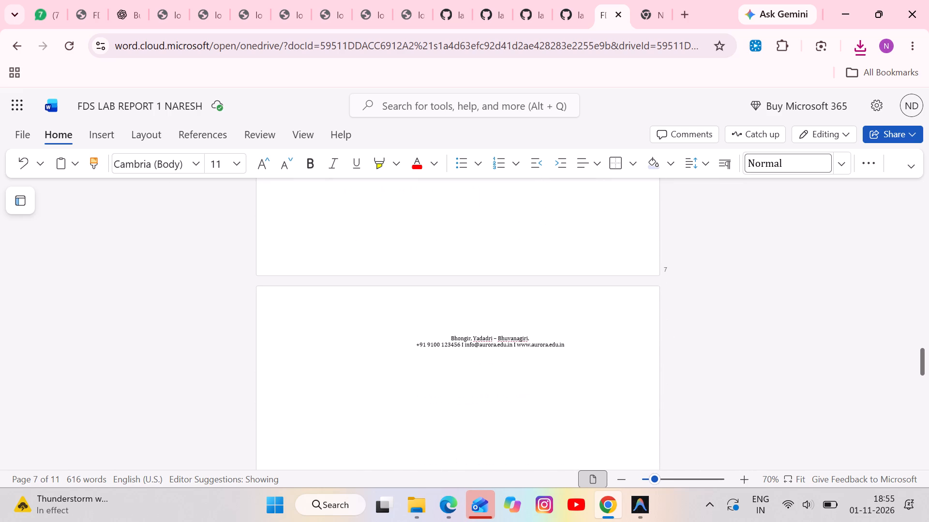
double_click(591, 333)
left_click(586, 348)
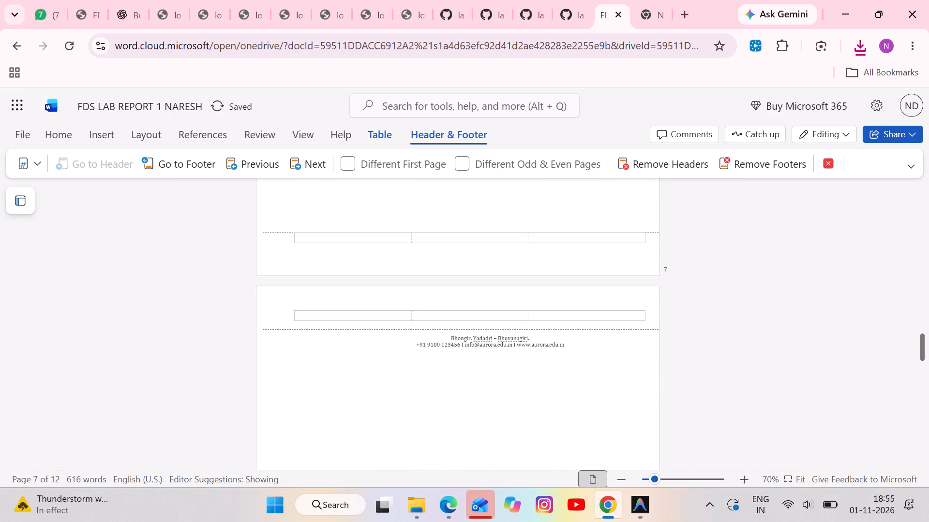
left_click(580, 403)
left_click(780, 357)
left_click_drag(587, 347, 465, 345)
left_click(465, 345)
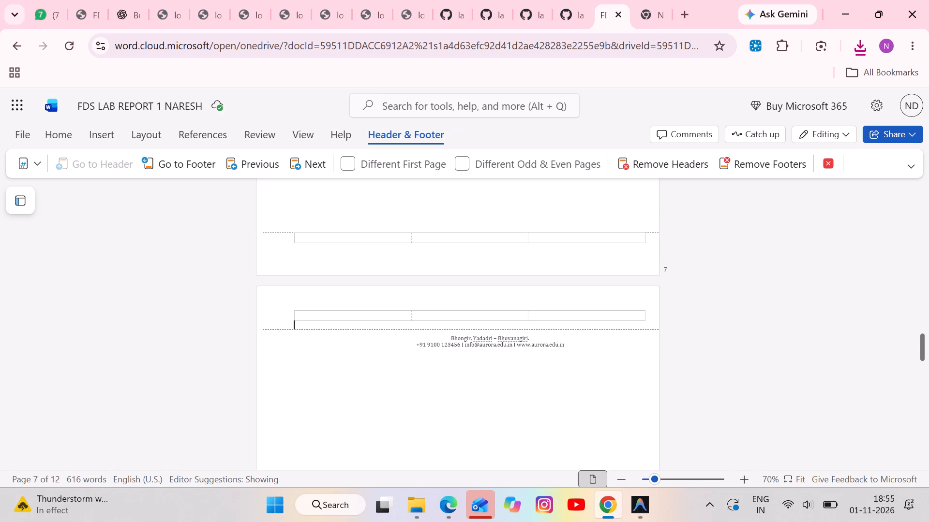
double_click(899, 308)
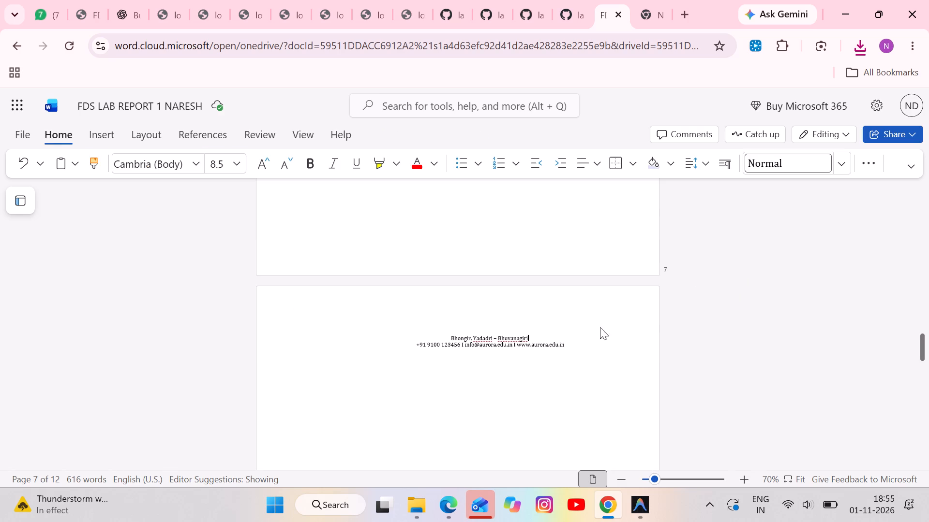
Delete the Bhongir address and contact lines from the top of page 8.
left_click_drag(578, 348, 395, 290)
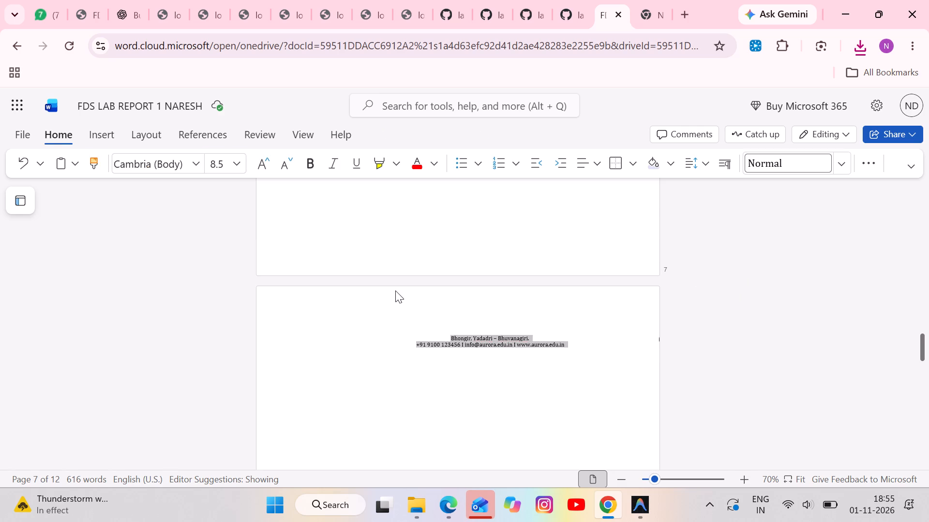
key("BackSpace")
Insert blank lines at the end of page 7, below the NumPy Data Types explanation.
scroll(395, 290, "down", 1)
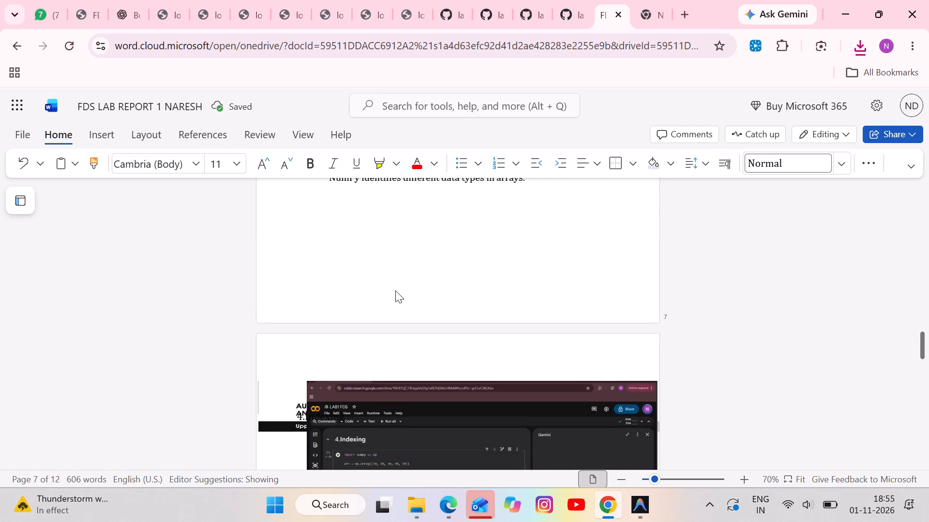
key("Return")
key("Return")
key("Return")
key("Return")
key("Return")
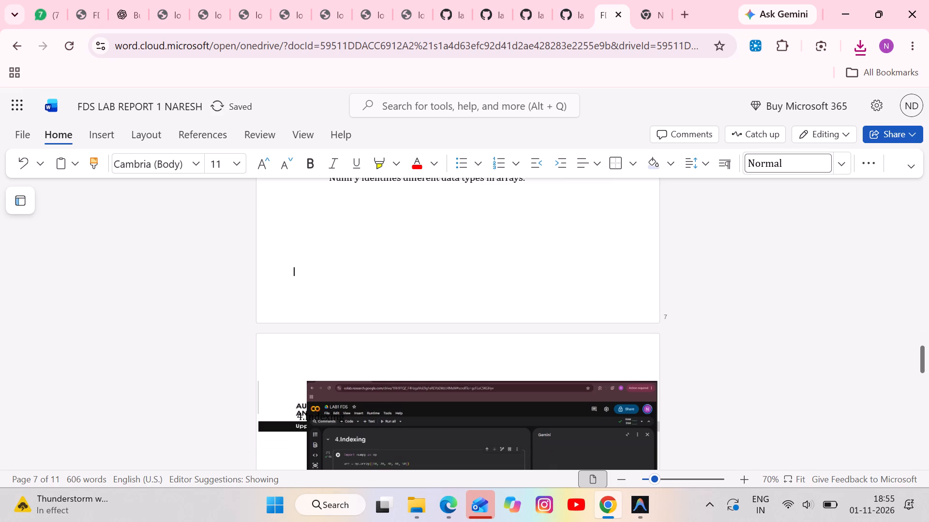
key("Return")
key("Return")
key("BackSpace")
key("BackSpace")
Copy the 4.Indexing code screenshot on page 8 and remove it from its place over the letterhead.
scroll(498, 383, "down", 2)
scroll(434, 291, "up", 1)
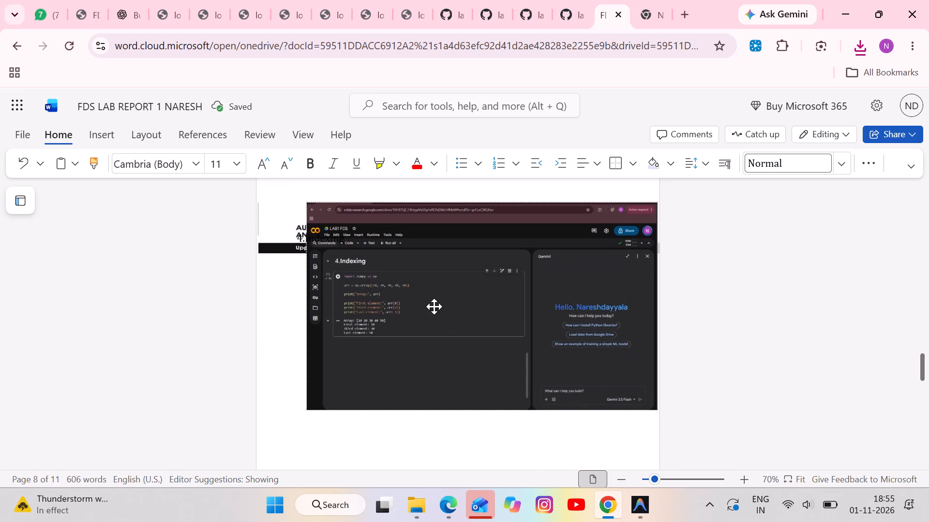
left_click(434, 306)
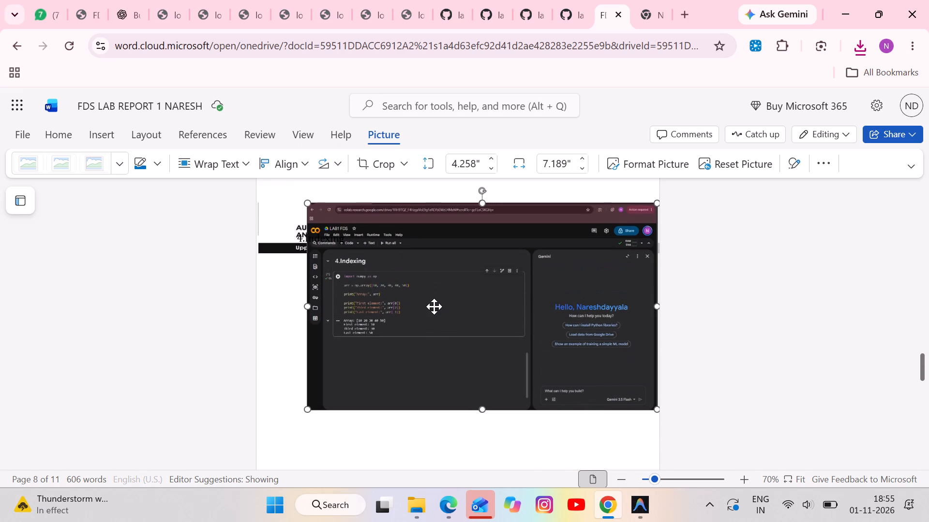
key("BackSpace")
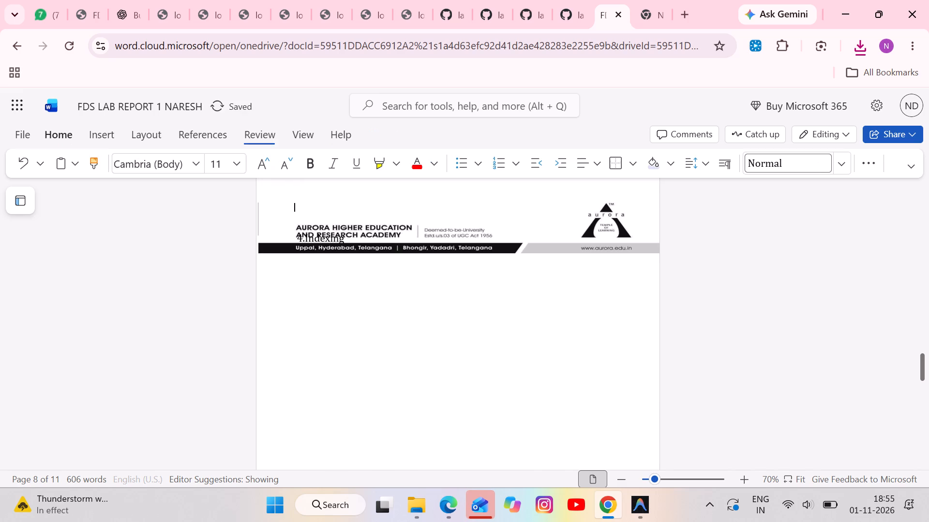
key("ctrl+z")
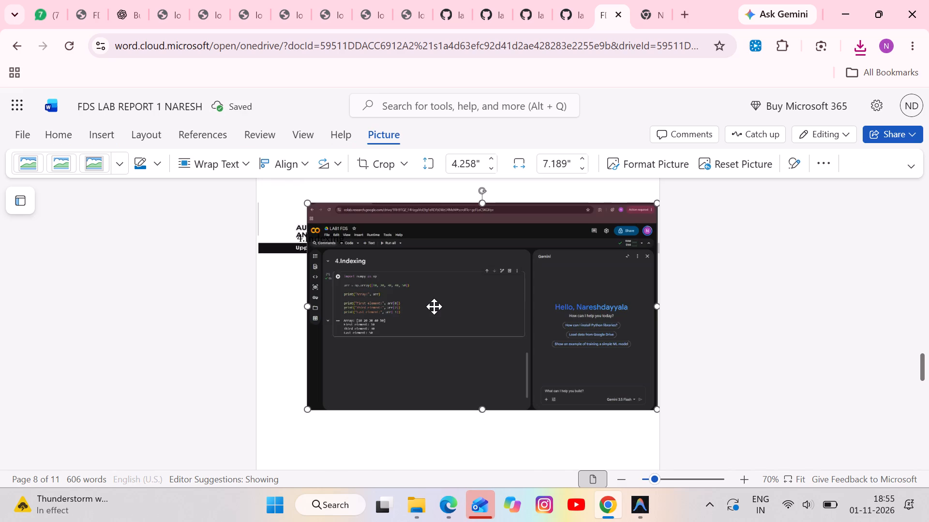
key("ctrl+c")
key("BackSpace")
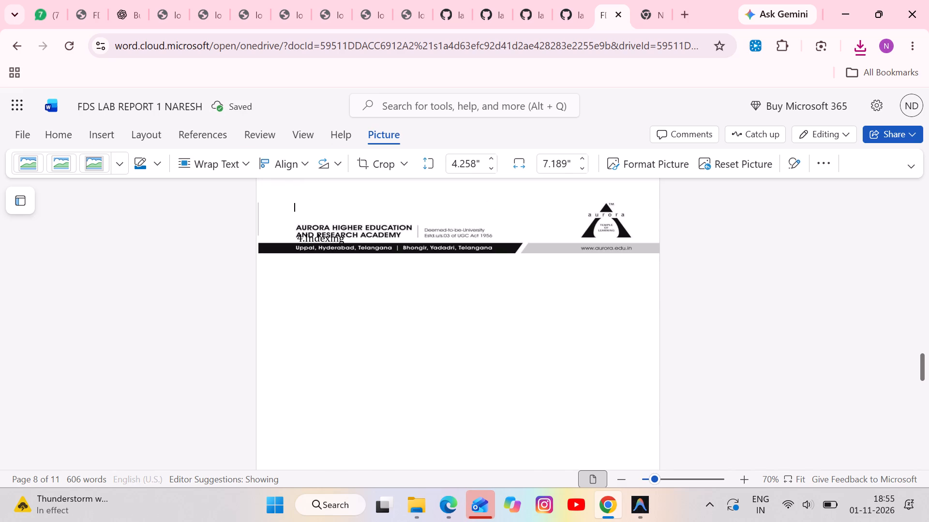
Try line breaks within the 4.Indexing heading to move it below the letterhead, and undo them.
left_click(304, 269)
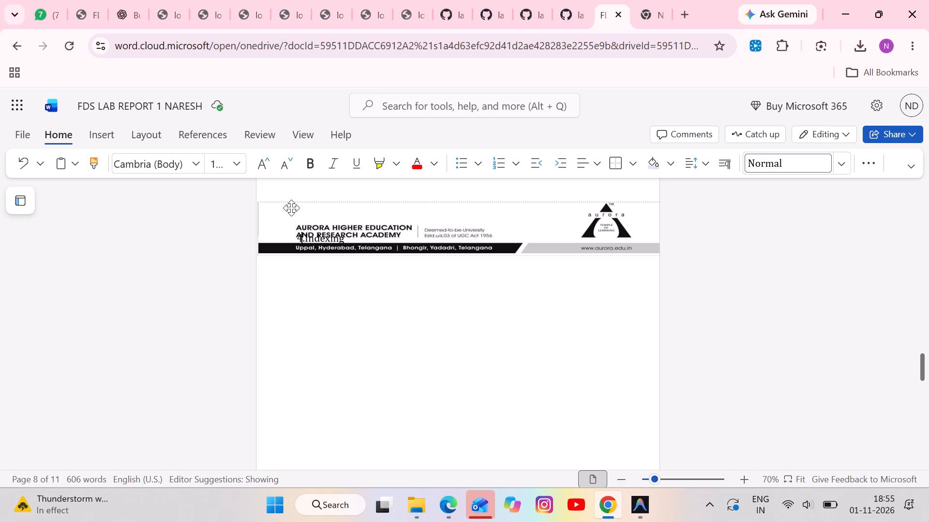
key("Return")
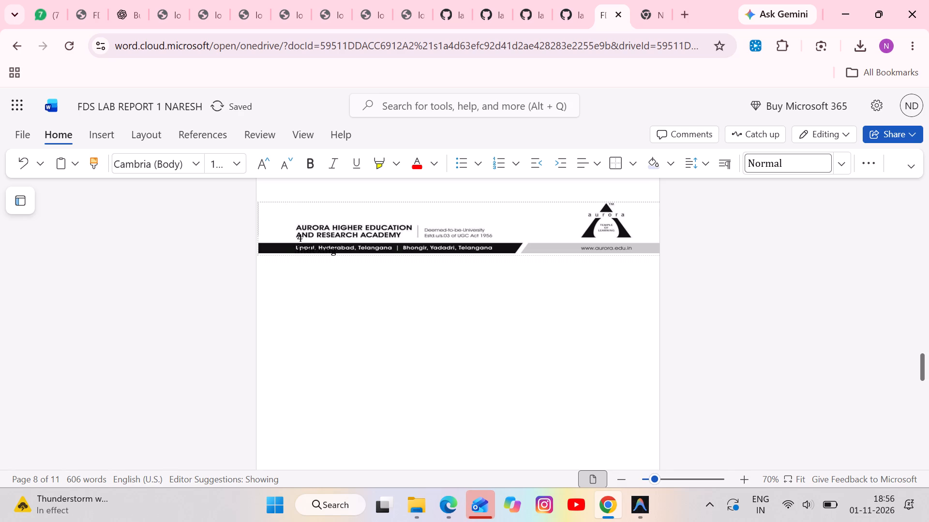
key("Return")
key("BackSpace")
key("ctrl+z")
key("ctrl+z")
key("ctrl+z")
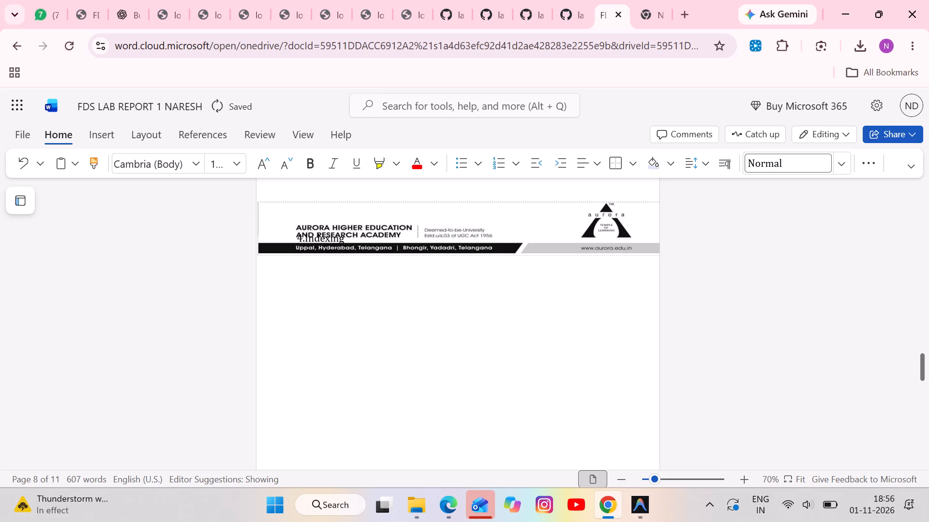
Insert two blank lines before the 4.Indexing heading to move it below the page 8 letterhead.
key("Left")
key("Return")
key("Return")
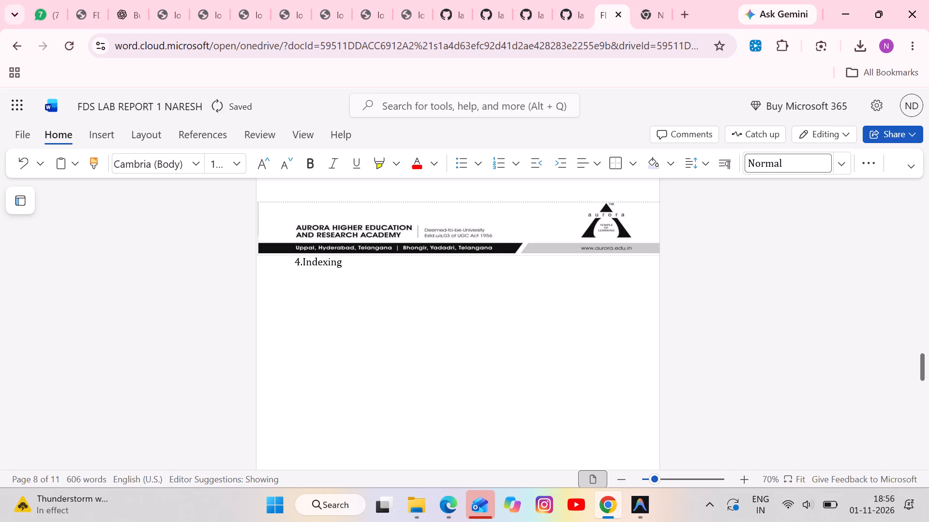
Paste the copied Indexing screenshot on a new line directly under the 4.Indexing heading.
left_click(307, 285)
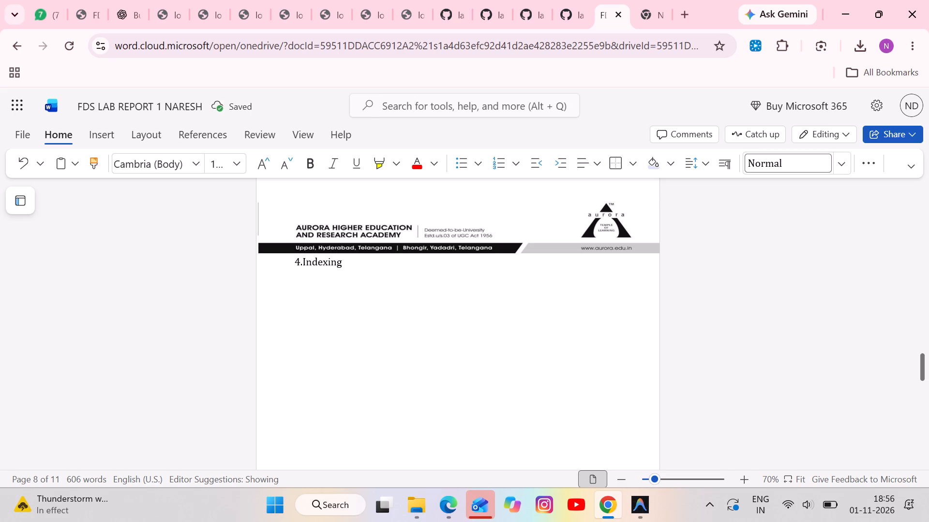
left_click(355, 268)
key("Return")
key("ctrl+v")
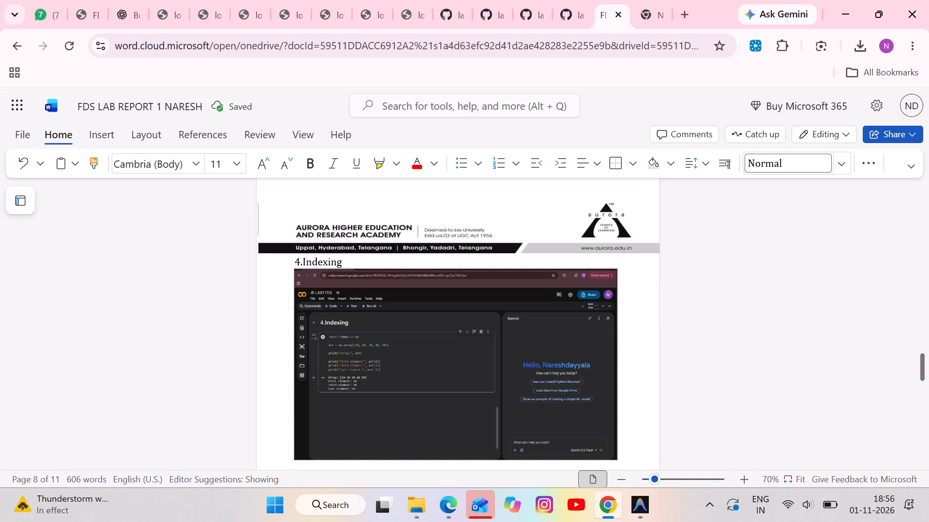
Bring the Indexing section's "Explanation of the Output" heading and text up from page 9 to just below the screenshot.
scroll(355, 268, "down", 4)
scroll(355, 268, "up", 1)
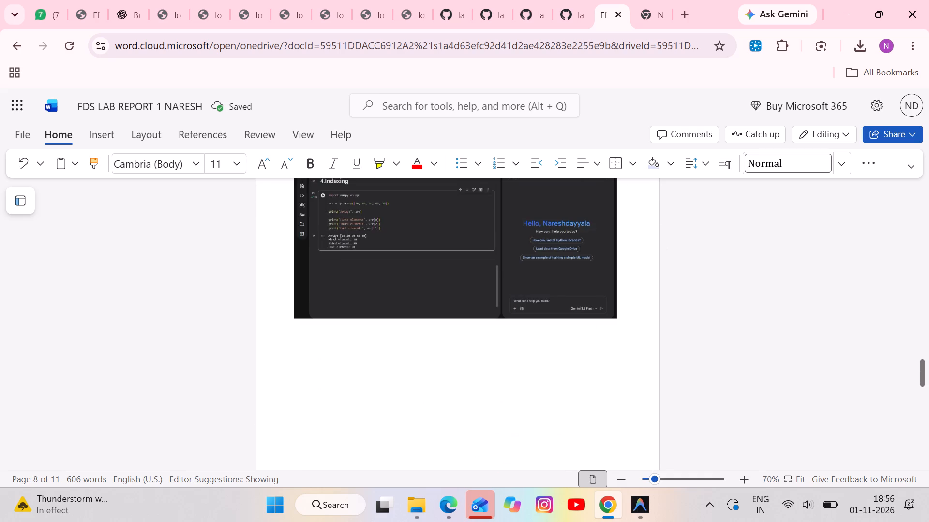
scroll(359, 251, "down", 2)
left_click(338, 369)
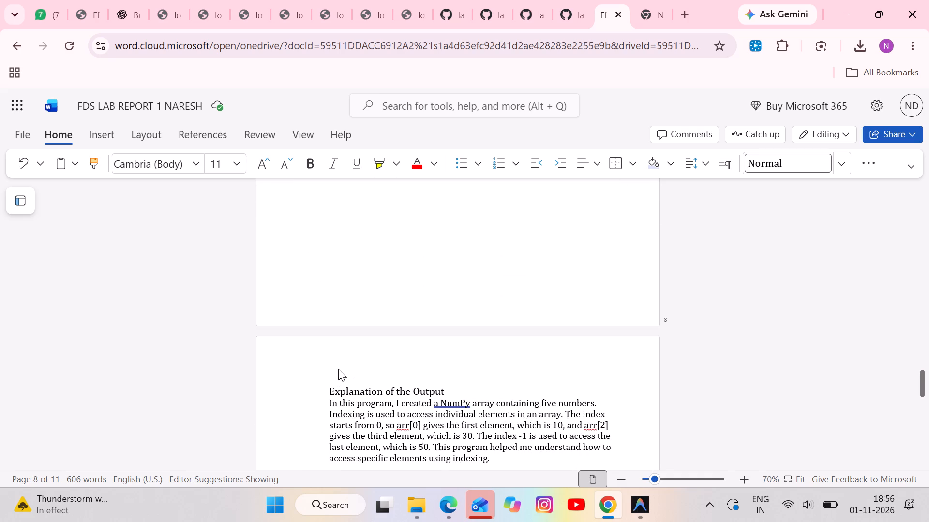
left_click(331, 386)
key("BackSpace")
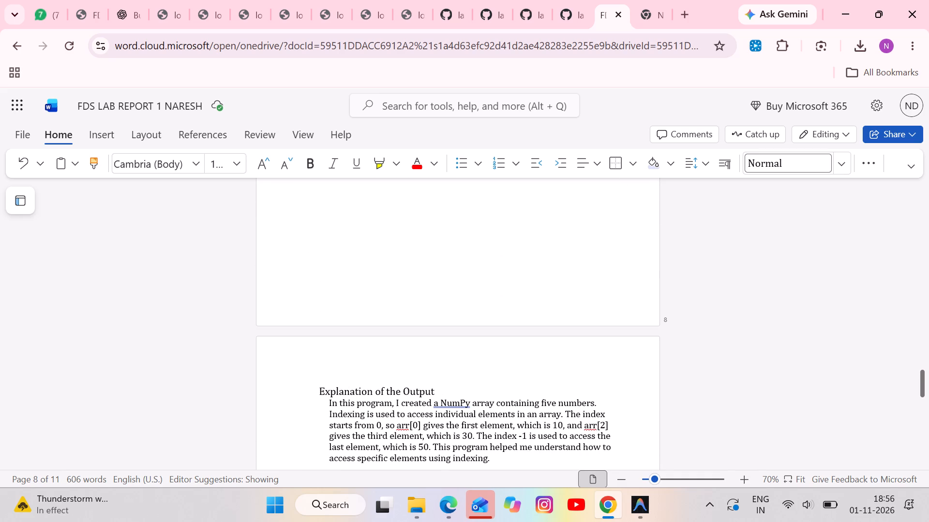
key("BackSpace")
key("BackSpace")
key("Return")
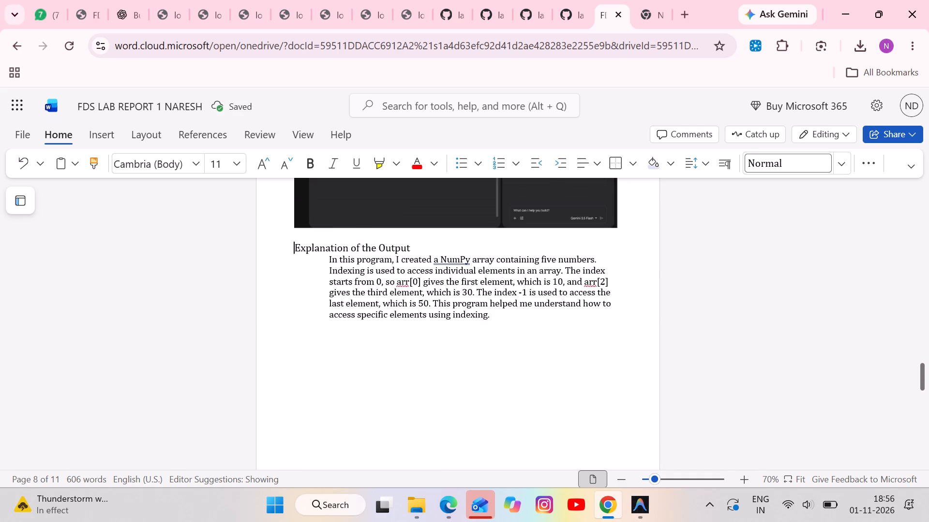
Indent the "Explanation of the Output" heading with spaces to roughly line up with the paragraph below it.
key("space")
key("space")
key("space")
key("space")
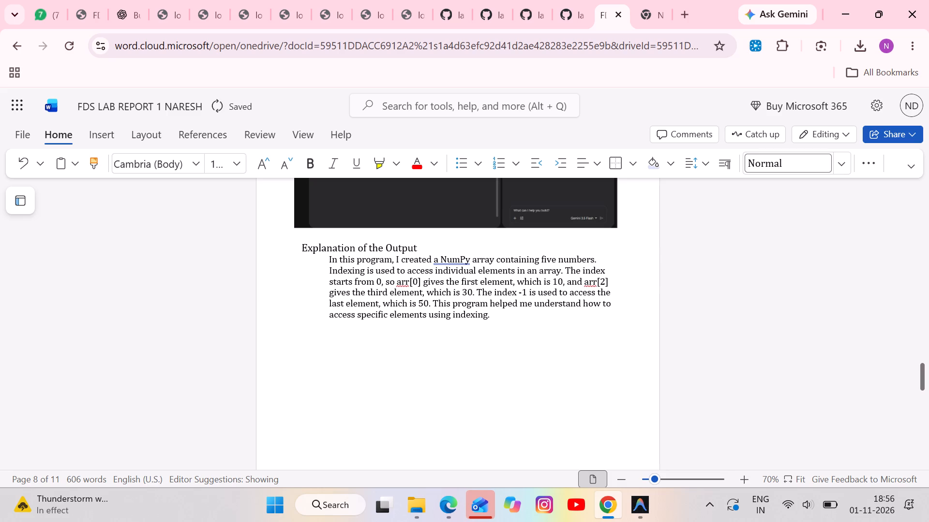
key("space")
key("space")
key("space")
key("space")
key("space")
key("space")
key("space")
key("space")
key("space")
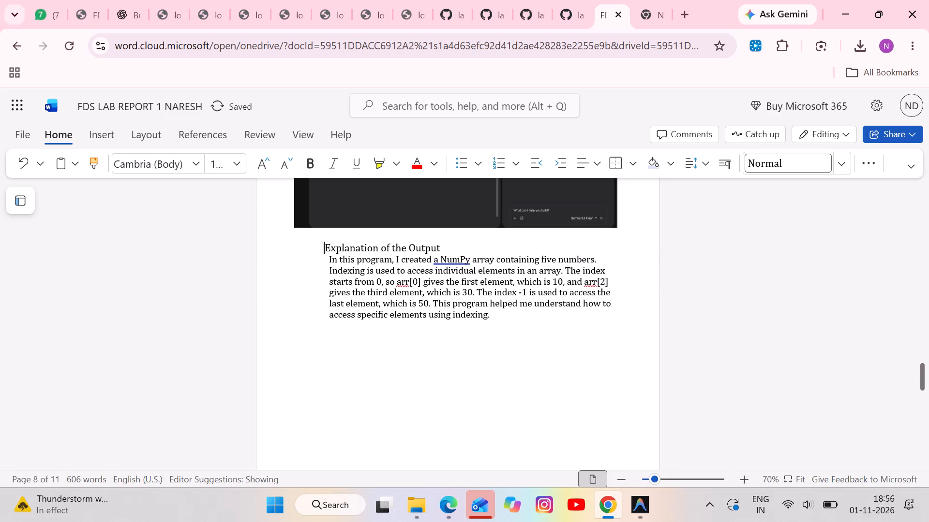
Delete the leftover address and contact lines between the Indexing explanation and the 5.Slicing page.
scroll(460, 433, "down", 3)
scroll(460, 433, "up", 1)
left_click_drag(588, 304, 438, 286)
key("BackSpace")
scroll(438, 286, "down", 2)
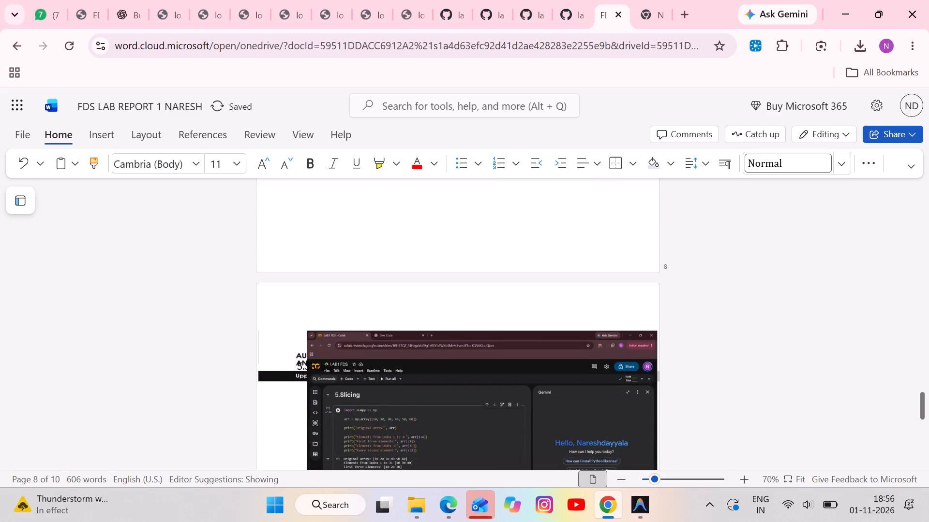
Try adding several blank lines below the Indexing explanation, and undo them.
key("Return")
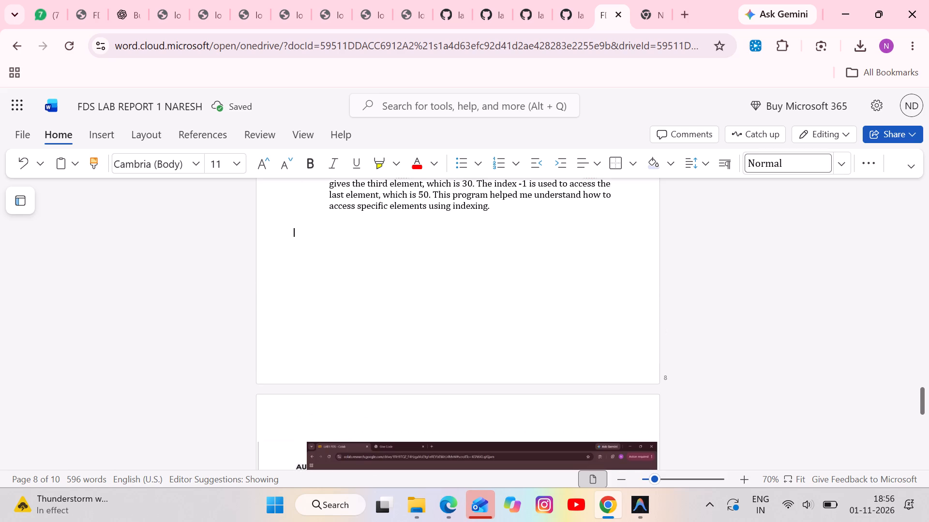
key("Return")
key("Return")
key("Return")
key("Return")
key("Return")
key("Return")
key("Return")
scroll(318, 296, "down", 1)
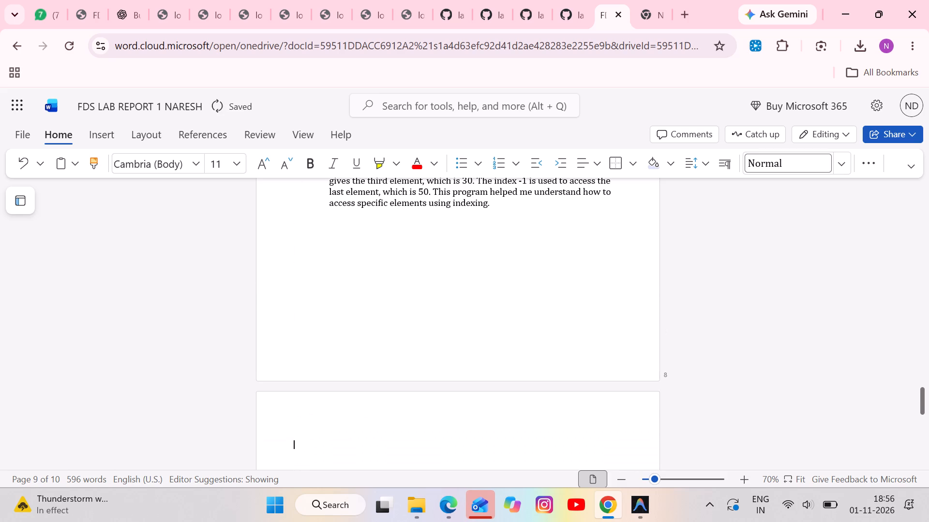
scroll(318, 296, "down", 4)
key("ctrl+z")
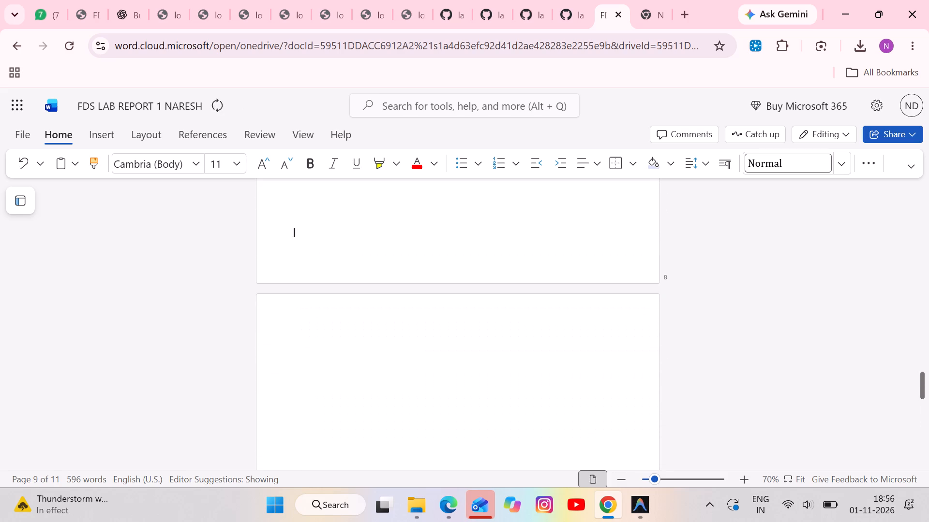
Copy the Slicing screenshot that overlaps the letterhead on page 9 and delete it from its current place.
left_click(428, 395)
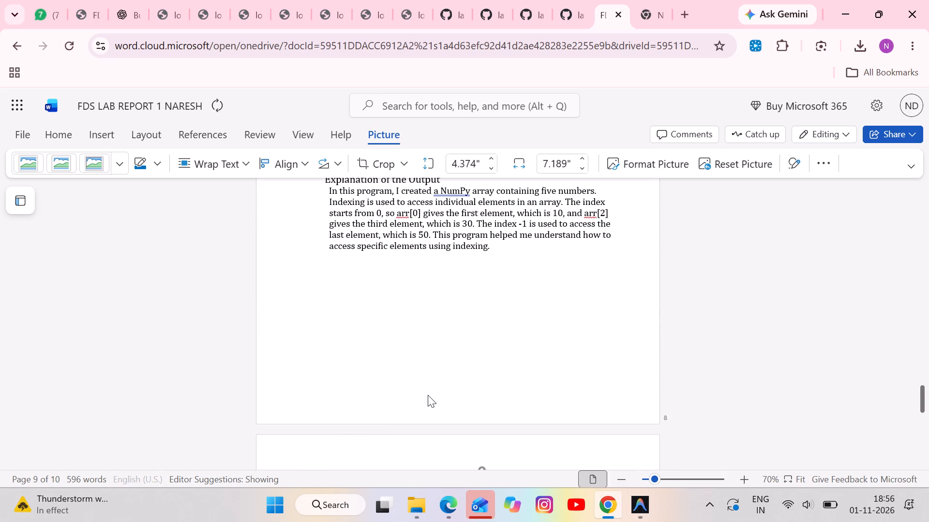
scroll(428, 395, "up", 3)
scroll(464, 280, "down", 2)
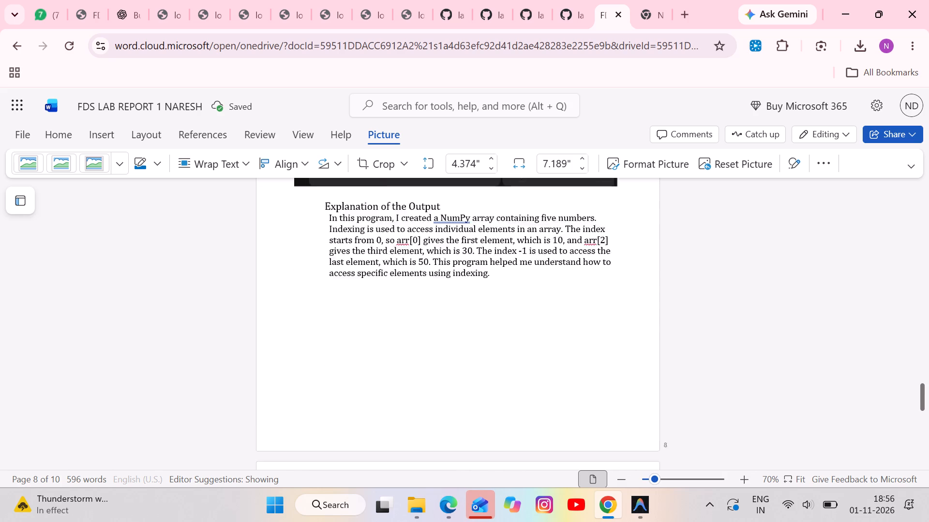
scroll(464, 280, "down", 3)
left_click(450, 280)
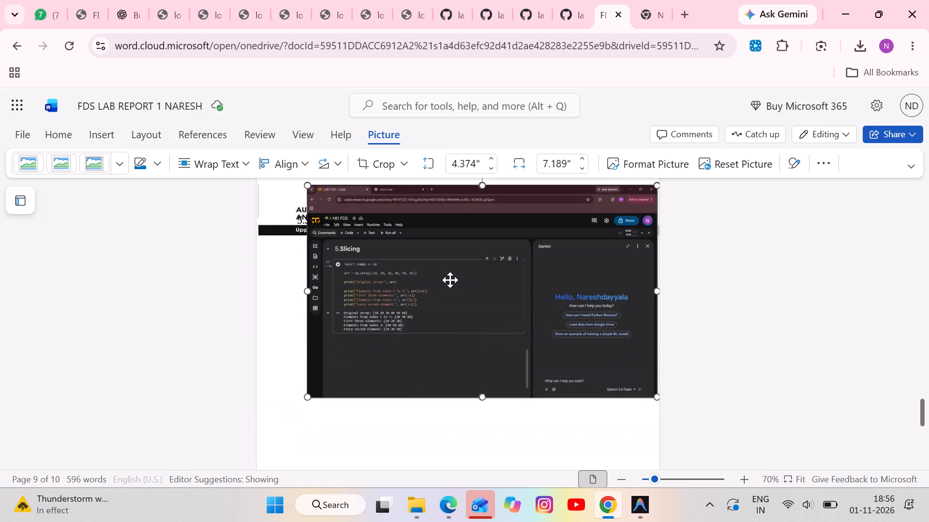
key("ctrl+c")
key("BackSpace")
Move the 5.Slicing heading down to just below the letterhead.
key("Return")
key("Return")
key("BackSpace")
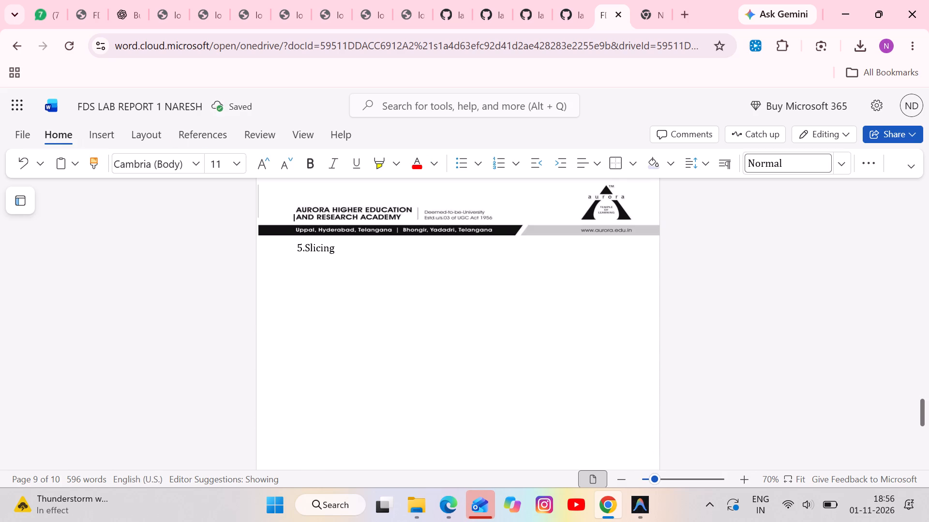
Paste the copied Slicing screenshot on a new line directly under the 5.Slicing heading.
left_click(370, 261)
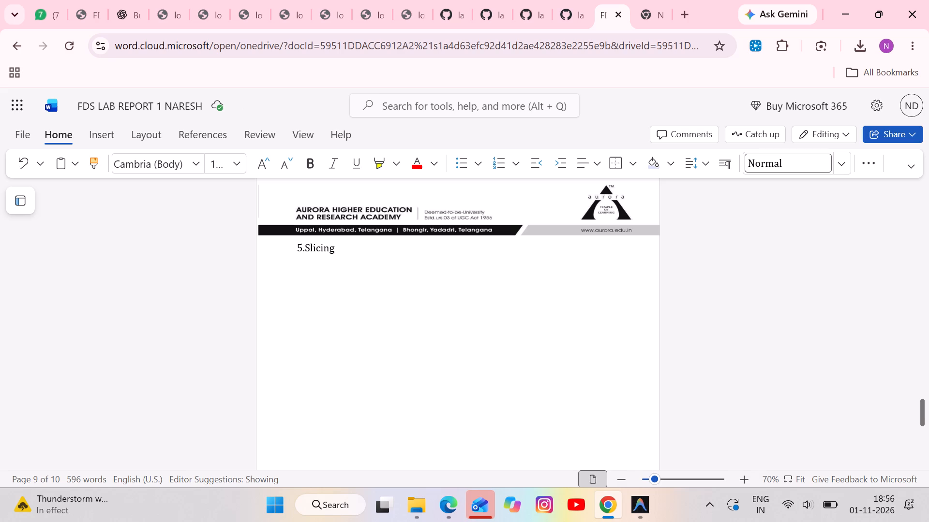
key("Return")
key("ctrl+v")
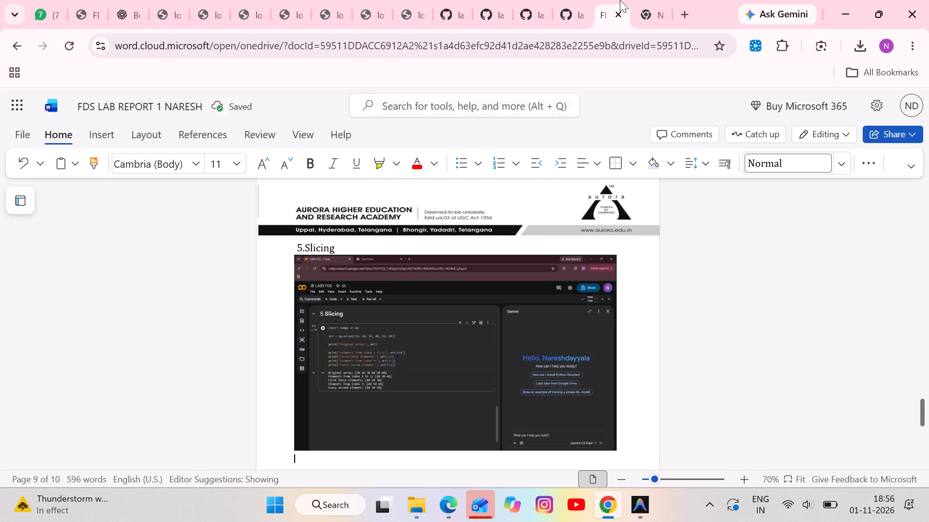
Delete the leftover address and contact lines below the Colab link on page 10, and close up the blank space they leave.
scroll(530, 177, "down", 3)
scroll(486, 307, "down", 2)
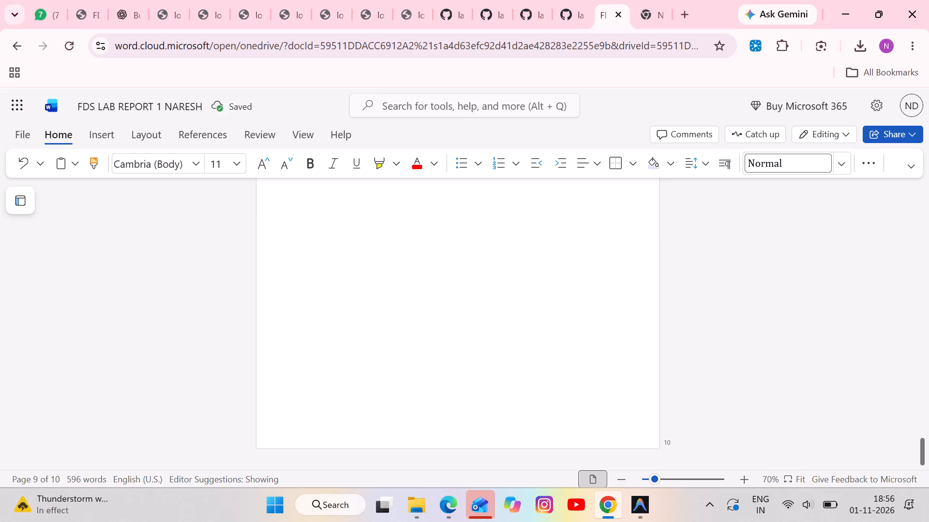
scroll(486, 307, "down", 1)
scroll(486, 307, "up", 3)
left_click_drag(578, 379, 454, 367)
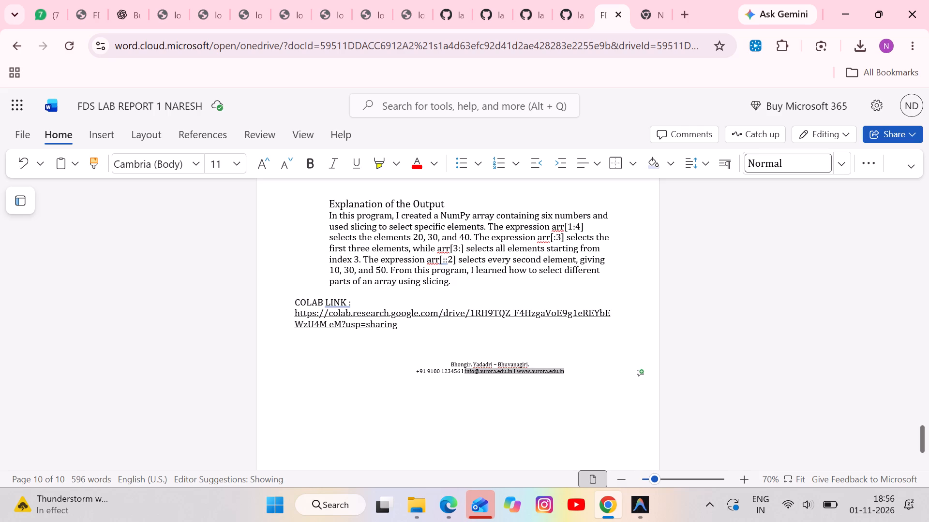
left_click_drag(454, 367, 420, 364)
key("BackSpace")
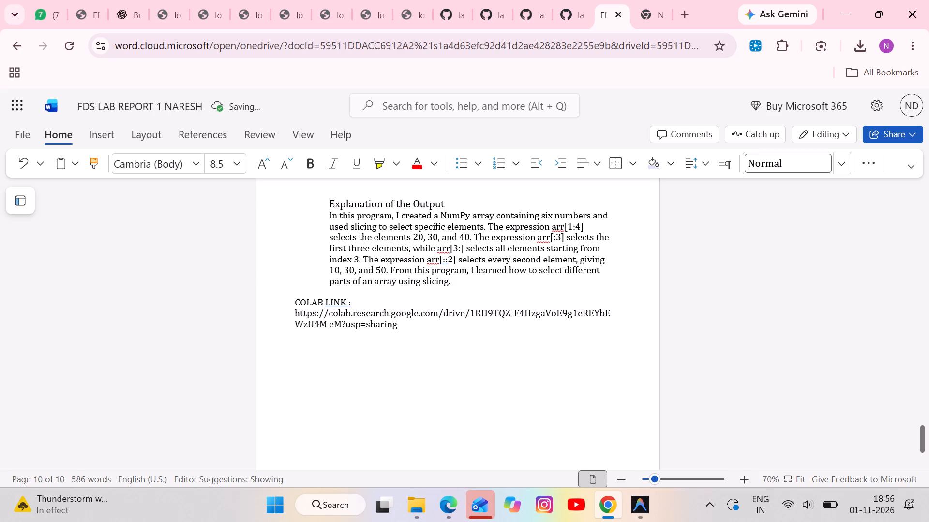
left_click(401, 331)
left_click(401, 331)
key("BackSpace")
key("BackSpace")
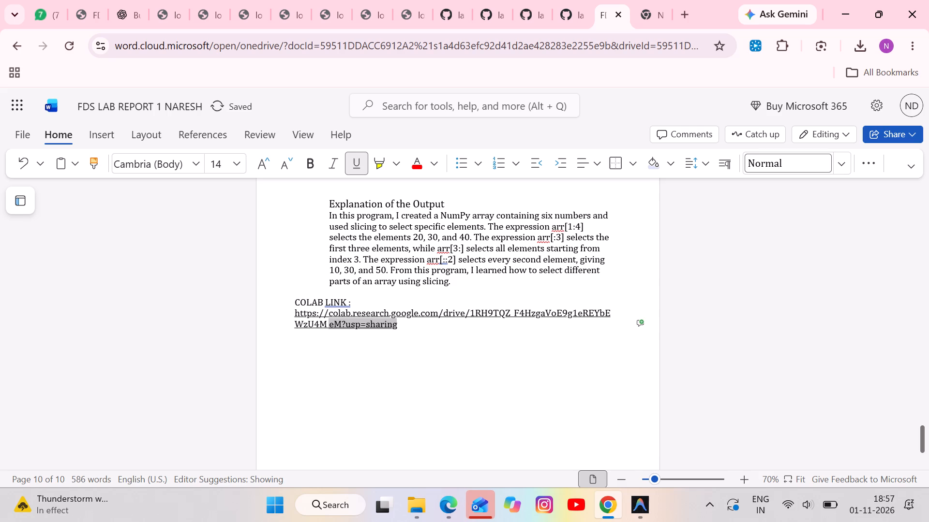
left_click(405, 327)
key("Return")
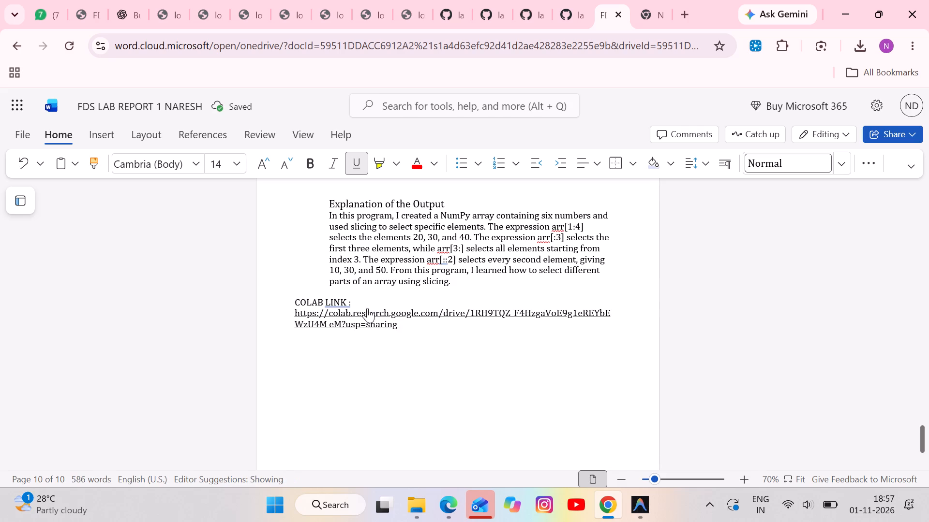
Bring the Slicing section's "Explanation of the Output" heading and text up from page 10 to just below the screenshot.
scroll(416, 274, "up", 2)
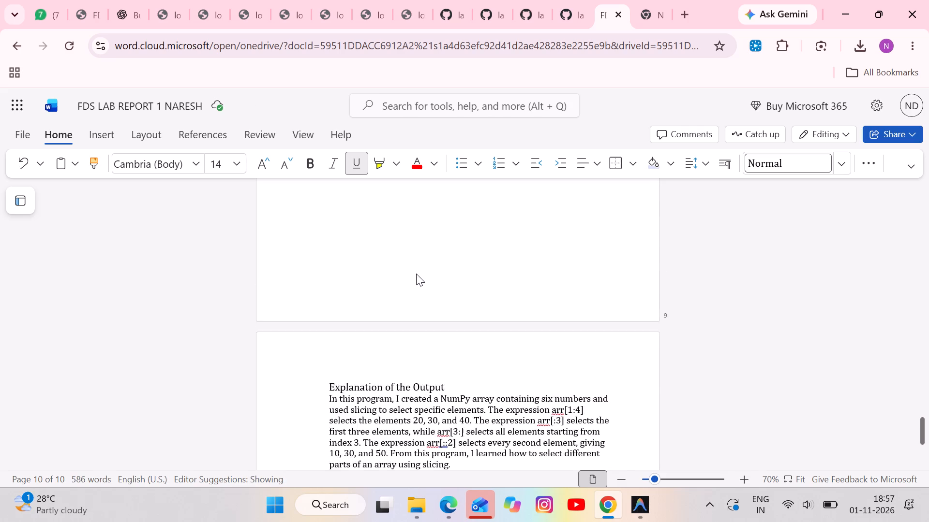
scroll(416, 274, "up", 1)
scroll(416, 274, "down", 2)
scroll(436, 307, "down", 2)
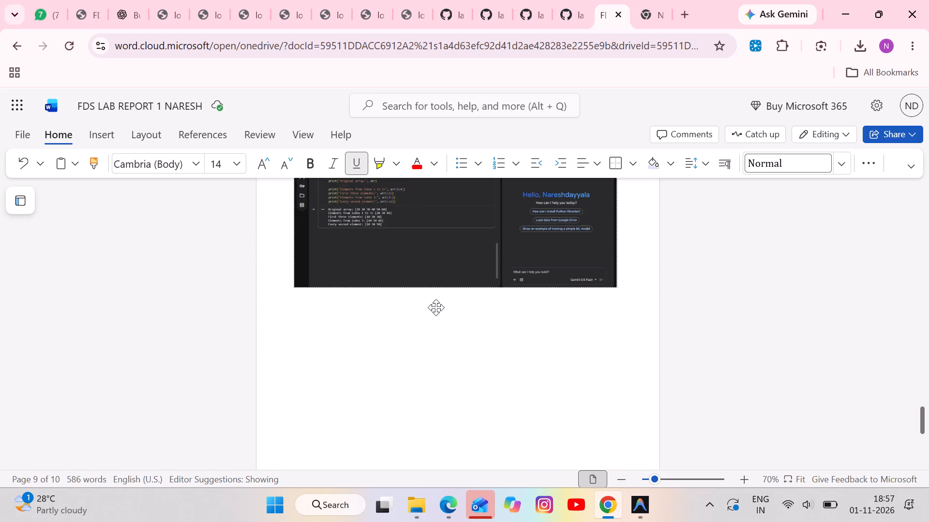
scroll(310, 377, "down", 1)
left_click(322, 461)
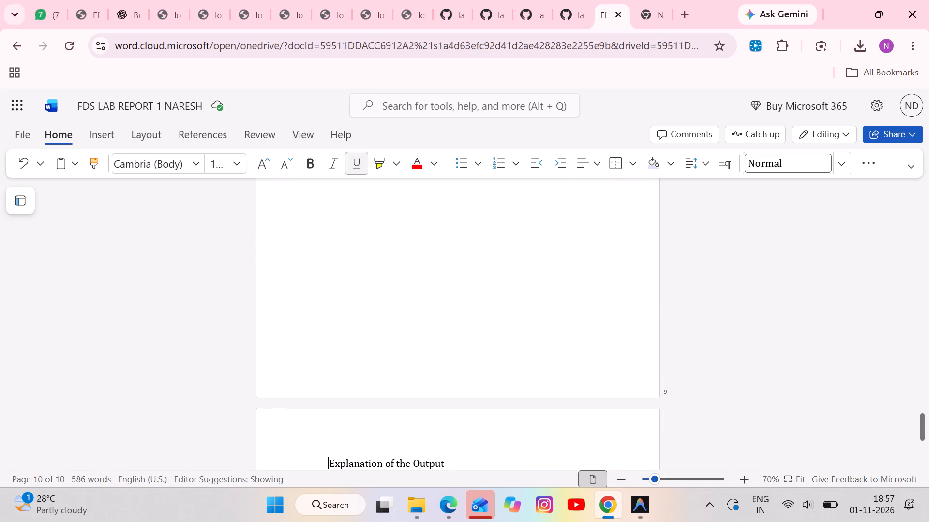
key("BackSpace")
key("BackSpace")
key("BackSpace")
key("Return")
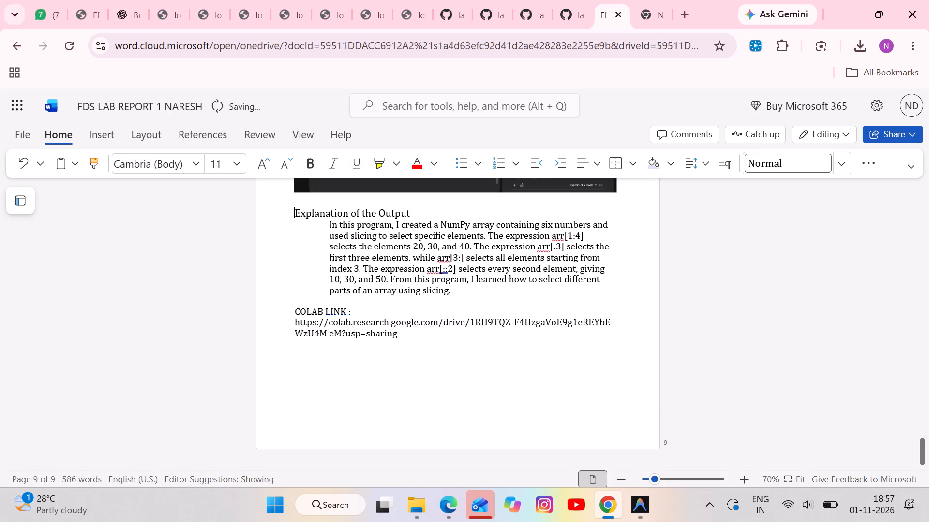
Add blank space above the 3.NumPy Data Types heading on page 7 so it sits clear of the letterhead.
scroll(487, 431, "down", 5)
scroll(487, 431, "up", 5)
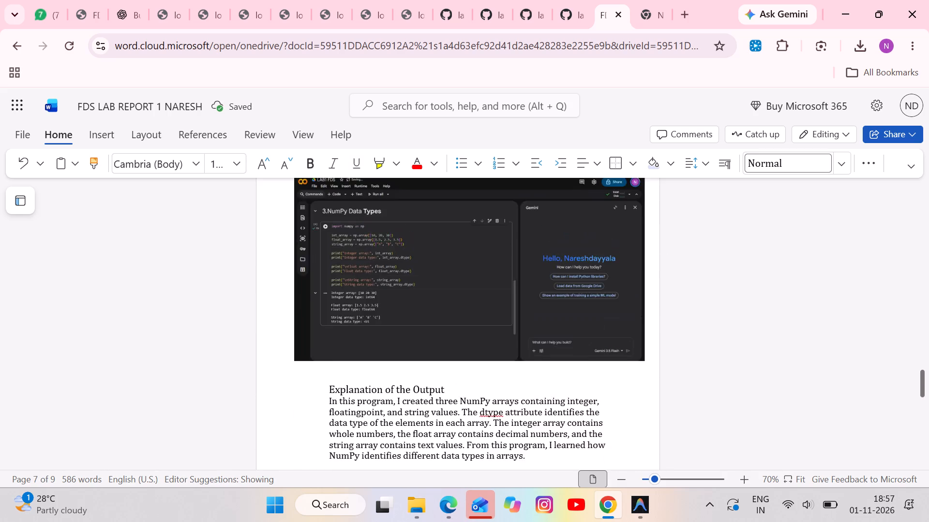
scroll(487, 431, "up", 2)
scroll(487, 431, "down", 1)
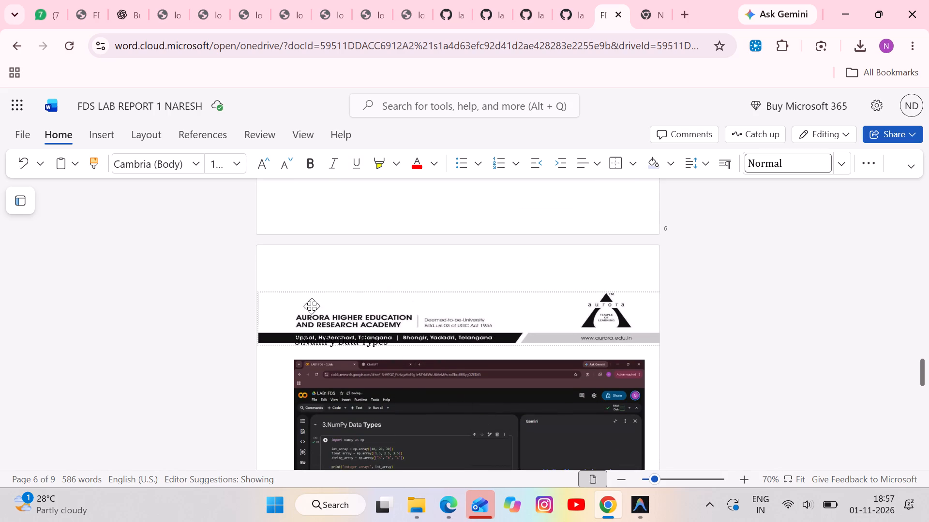
left_click(285, 272)
key("Return")
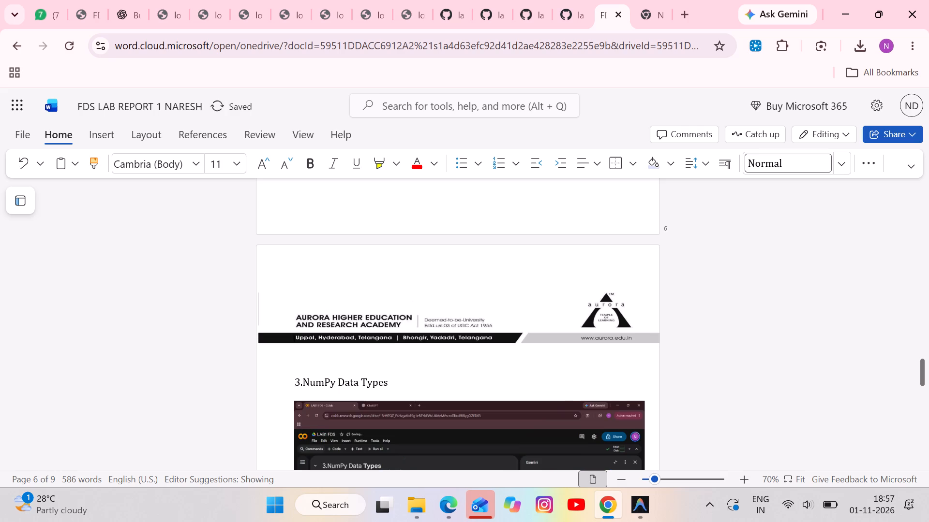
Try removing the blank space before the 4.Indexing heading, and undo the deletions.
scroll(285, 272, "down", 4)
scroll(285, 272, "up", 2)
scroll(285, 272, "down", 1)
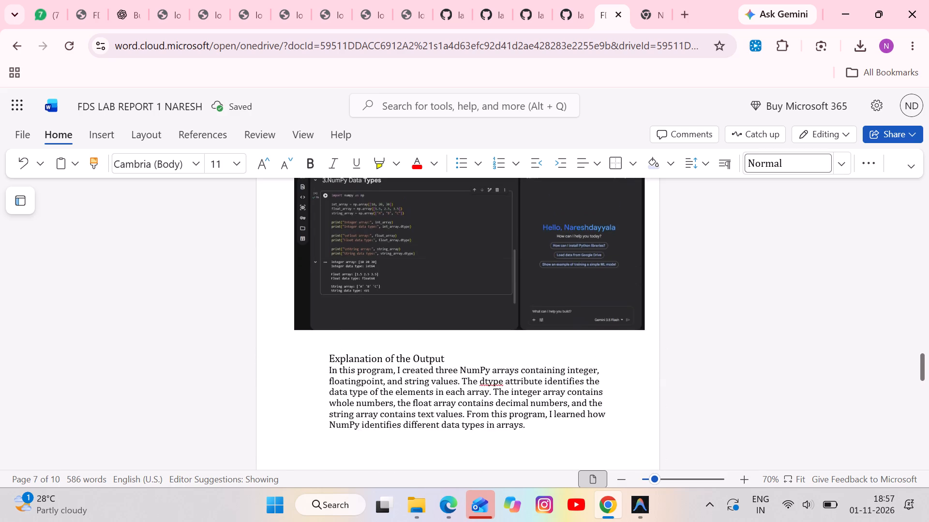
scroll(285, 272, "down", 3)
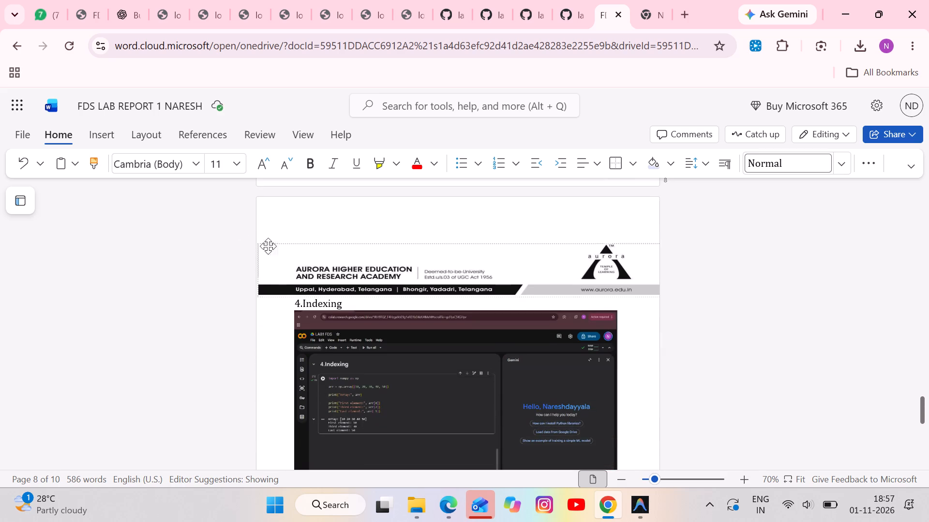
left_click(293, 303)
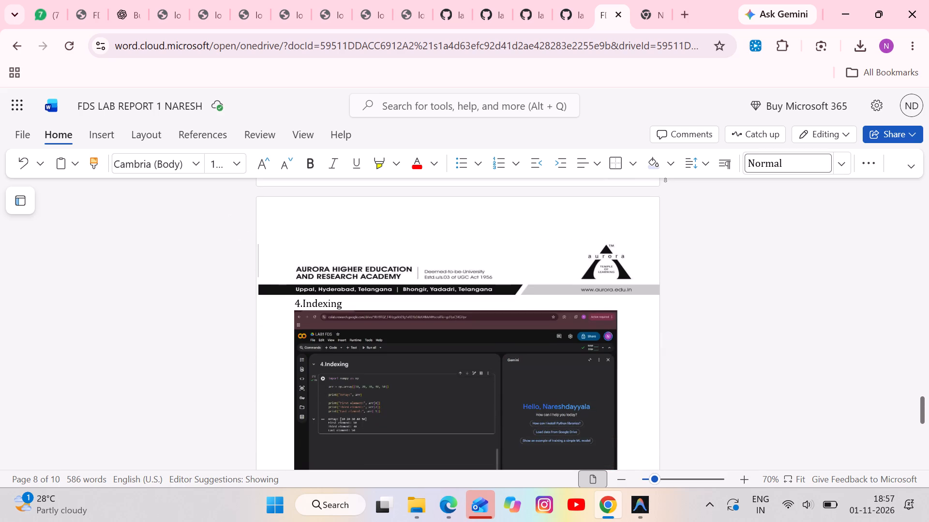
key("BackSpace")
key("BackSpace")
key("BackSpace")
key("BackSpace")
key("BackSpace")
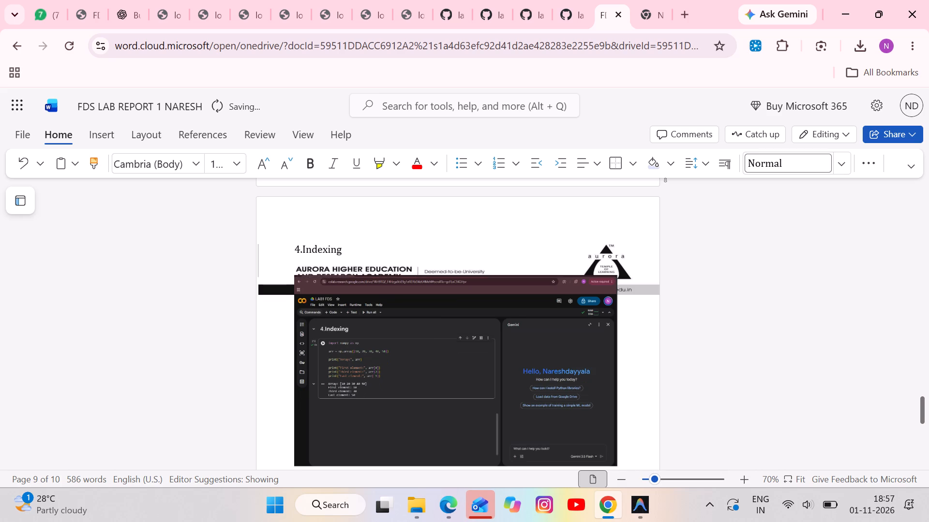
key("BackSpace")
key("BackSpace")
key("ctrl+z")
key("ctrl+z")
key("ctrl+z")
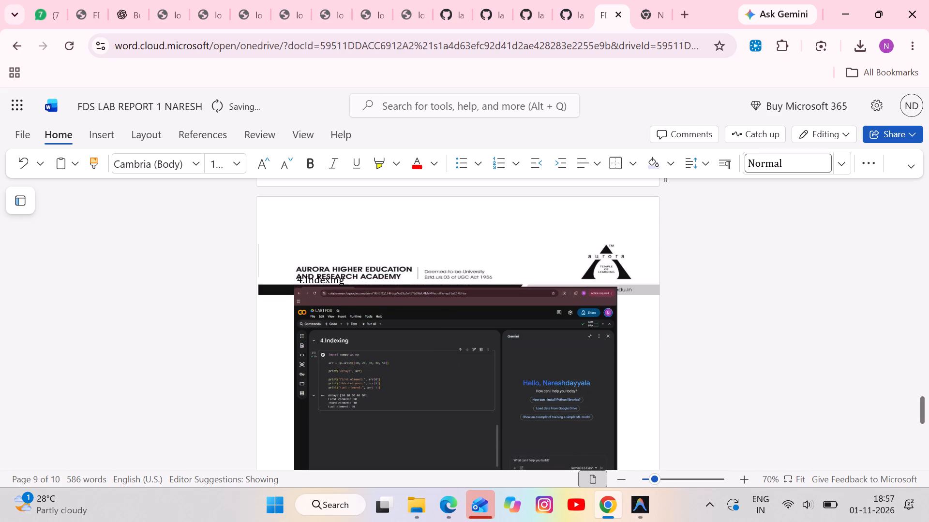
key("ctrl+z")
Remove the blank page between the NumPy Data Types explanation and the 4.Indexing page by deleting its empty lines.
scroll(461, 272, "up", 2)
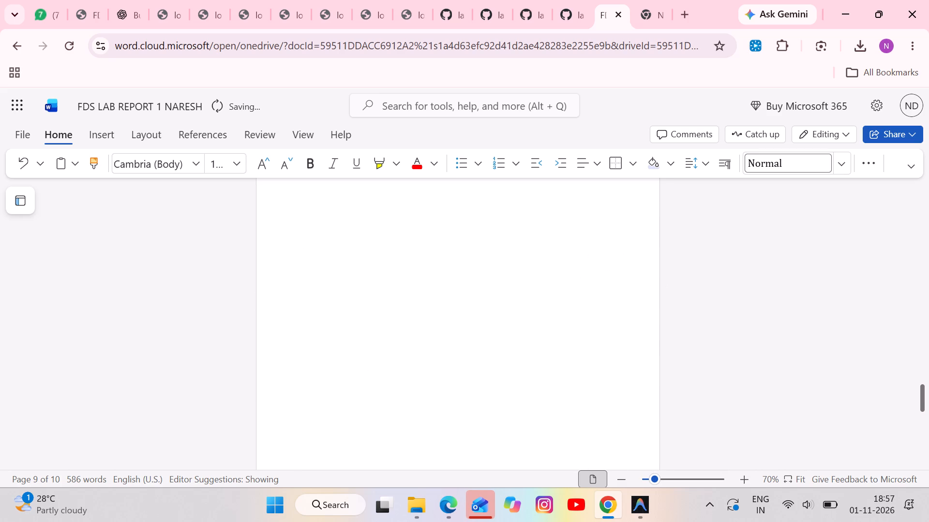
scroll(461, 272, "up", 3)
scroll(461, 272, "down", 2)
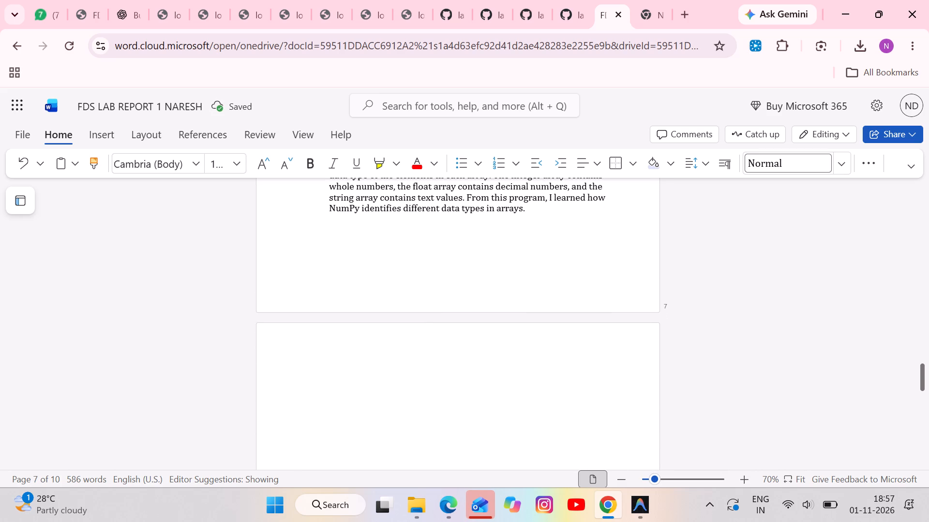
left_click(292, 369)
key("Delete")
key("Delete")
key("Delete")
key("BackSpace")
Delete the two stray contact lines at the top of the page following the NumPy Attributes explanation.
scroll(292, 369, "up", 1)
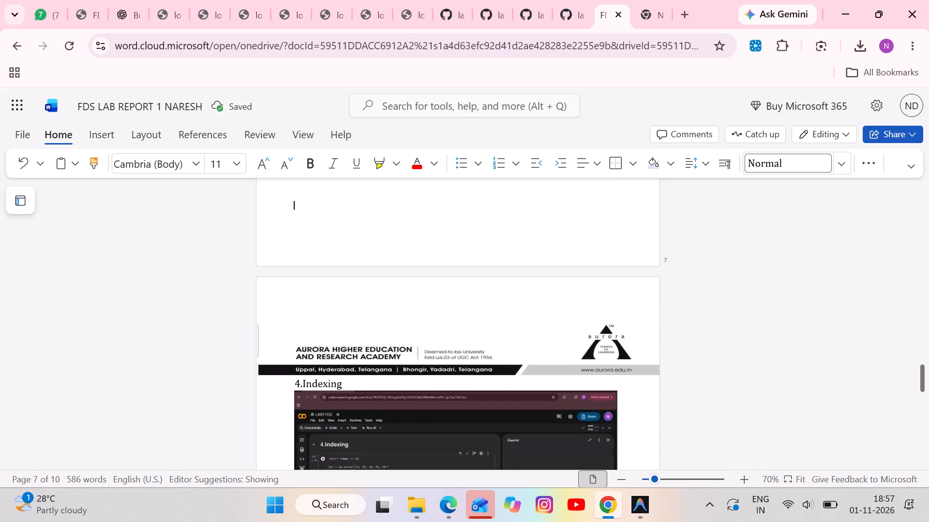
scroll(292, 369, "up", 3)
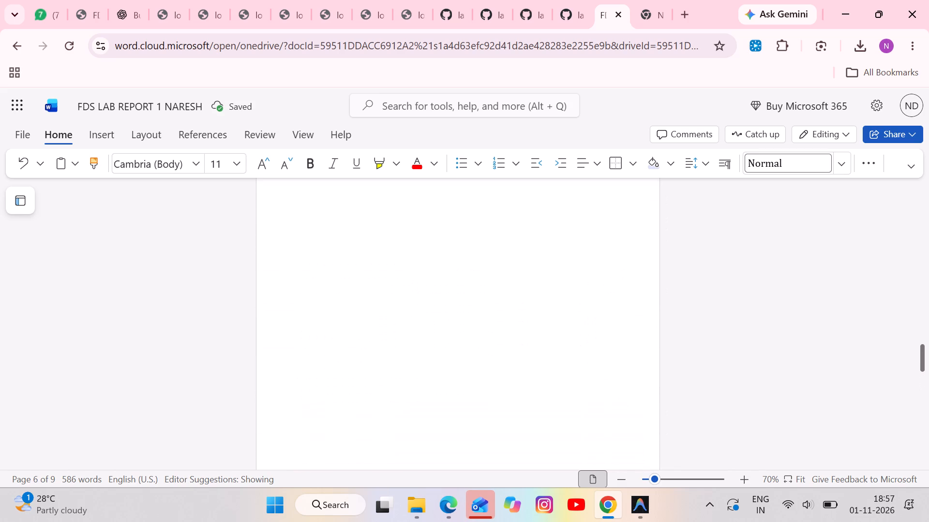
scroll(292, 369, "up", 2)
scroll(360, 435, "down", 1)
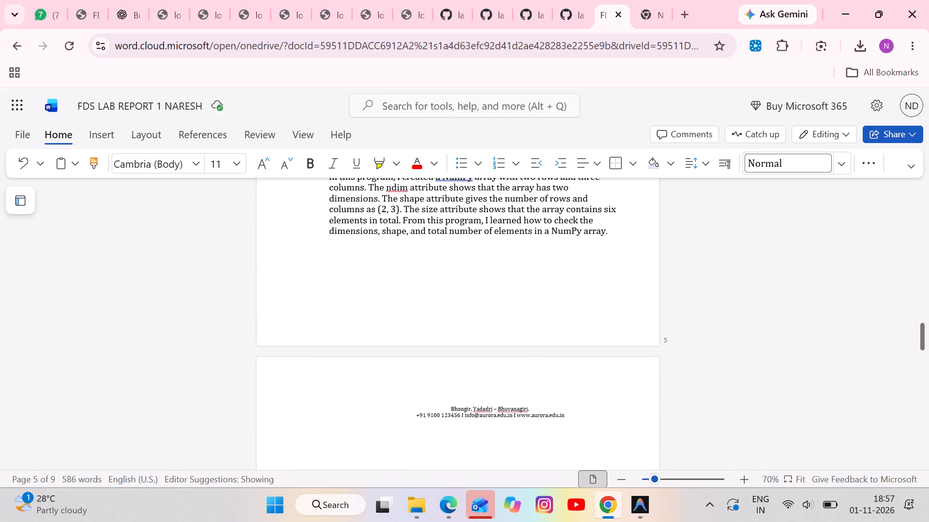
left_click_drag(593, 417, 433, 403)
key("BackSpace")
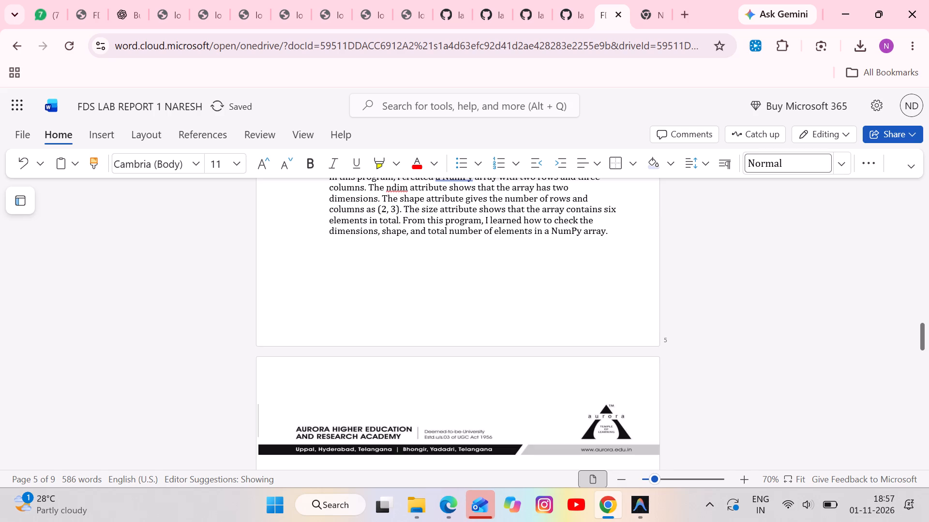
Add a blank line above the 2.NumPy Attributes heading on page 5 so it sits clear of the letterhead.
scroll(433, 403, "down", 2)
scroll(433, 403, "up", 3)
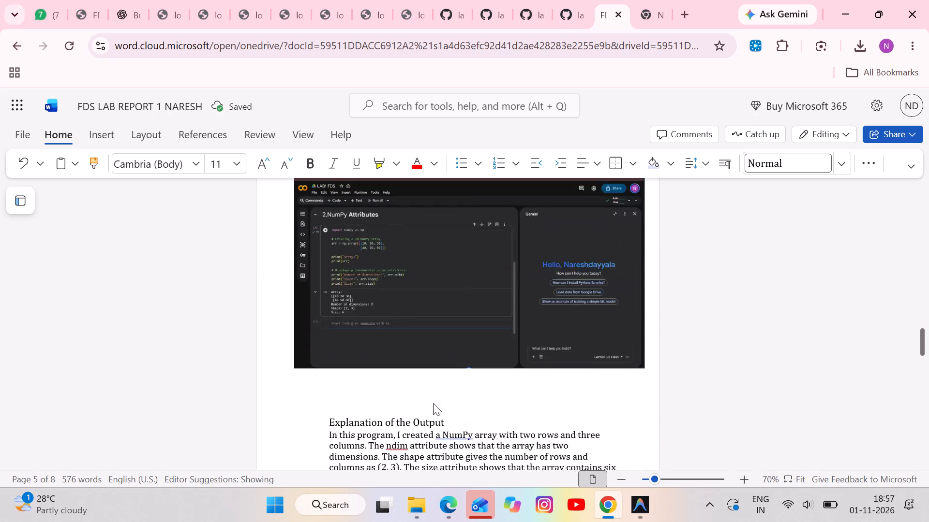
scroll(433, 403, "up", 2)
left_click(307, 285)
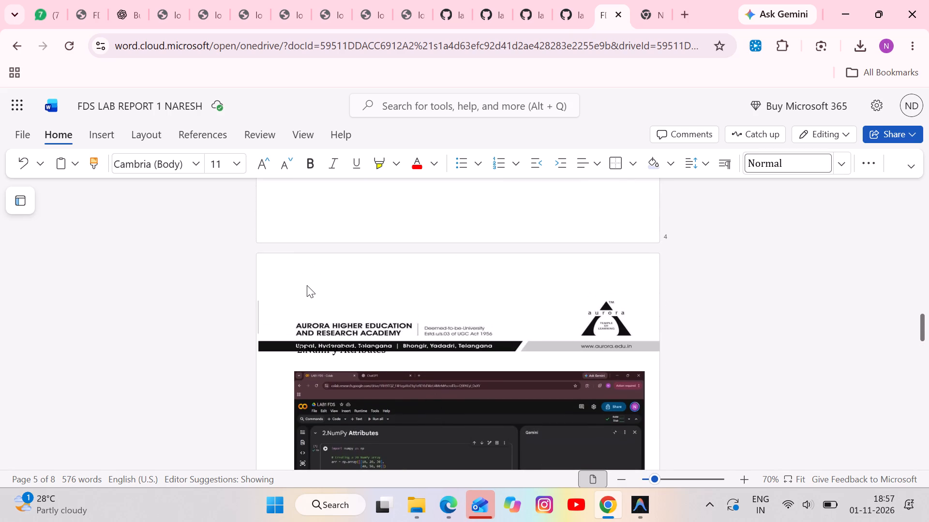
left_click(313, 272)
key("Return")
Review pages 1 to 5 of the lab report for remaining stray contact lines and heading or letterhead overlaps.
scroll(494, 299, "up", 4)
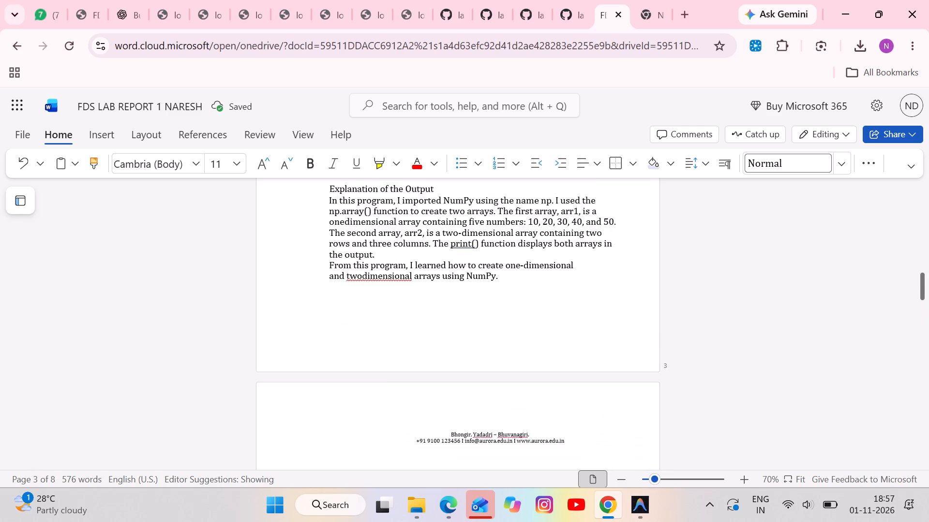
scroll(494, 299, "up", 6)
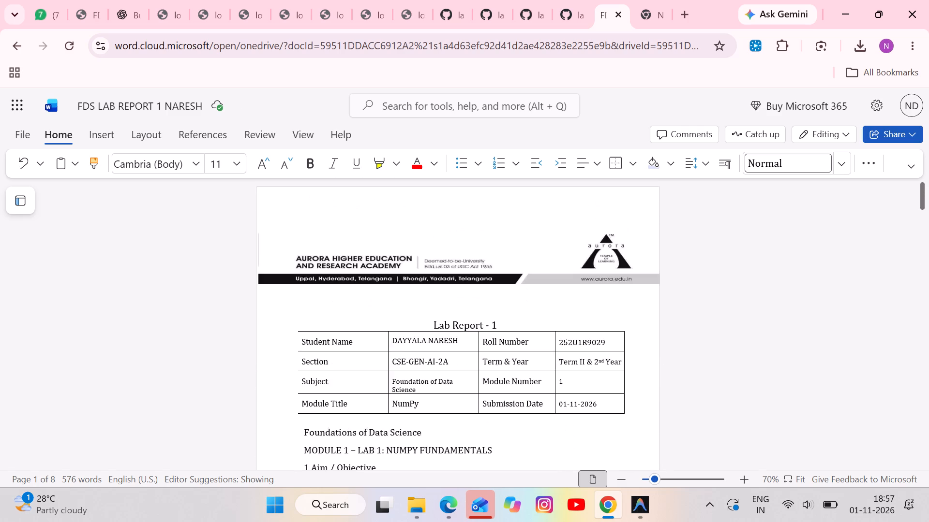
scroll(494, 299, "down", 6)
scroll(494, 299, "up", 6)
scroll(494, 299, "down", 1)
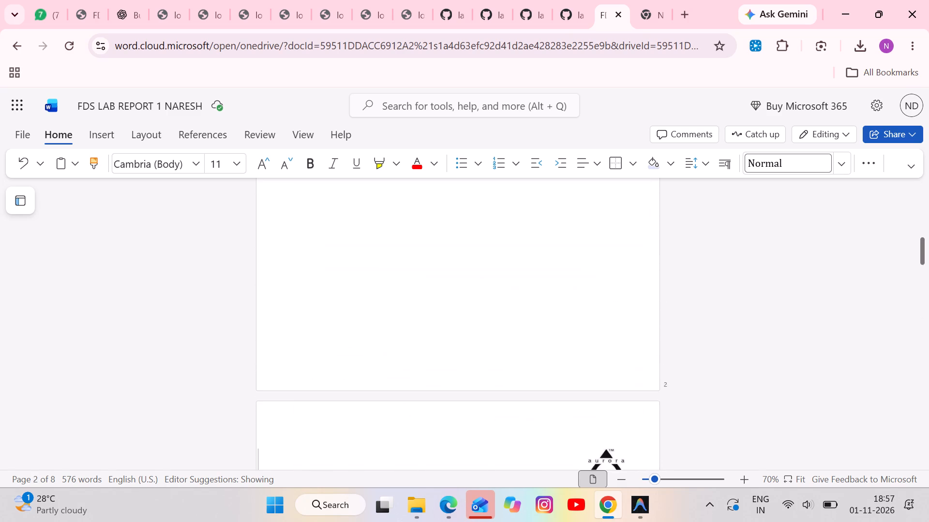
scroll(494, 299, "down", 1)
scroll(494, 299, "up", 5)
scroll(494, 299, "down", 3)
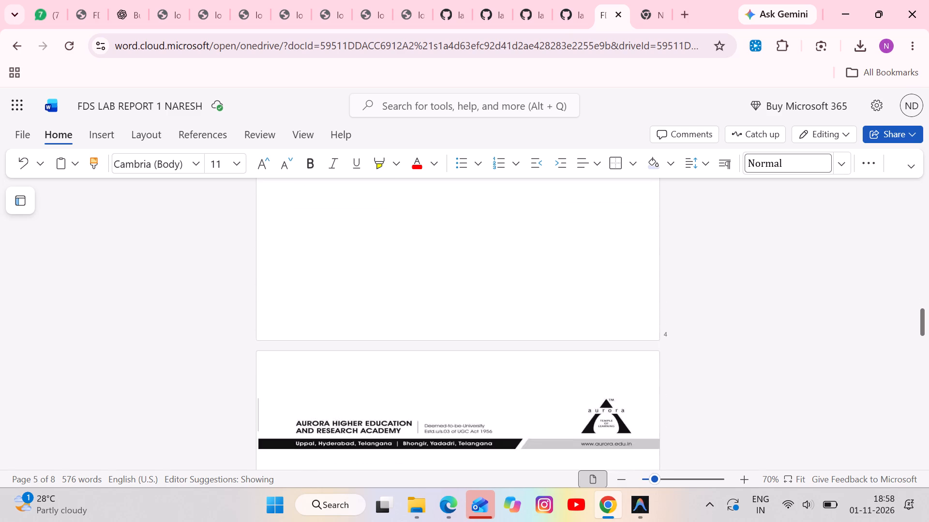
scroll(494, 299, "up", 4)
scroll(494, 299, "down", 1)
scroll(494, 299, "up", 1)
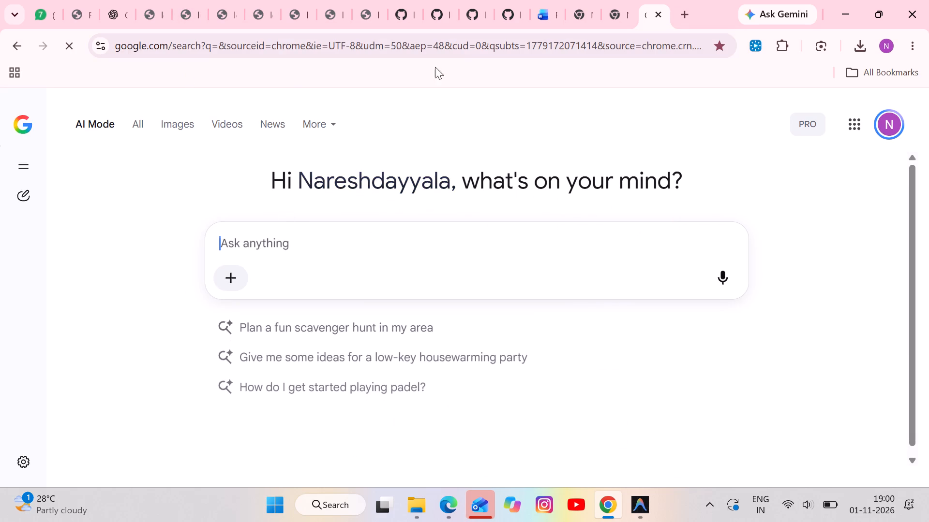
Search Google for "google colab" in a new browser tab.
left_click(688, 16)
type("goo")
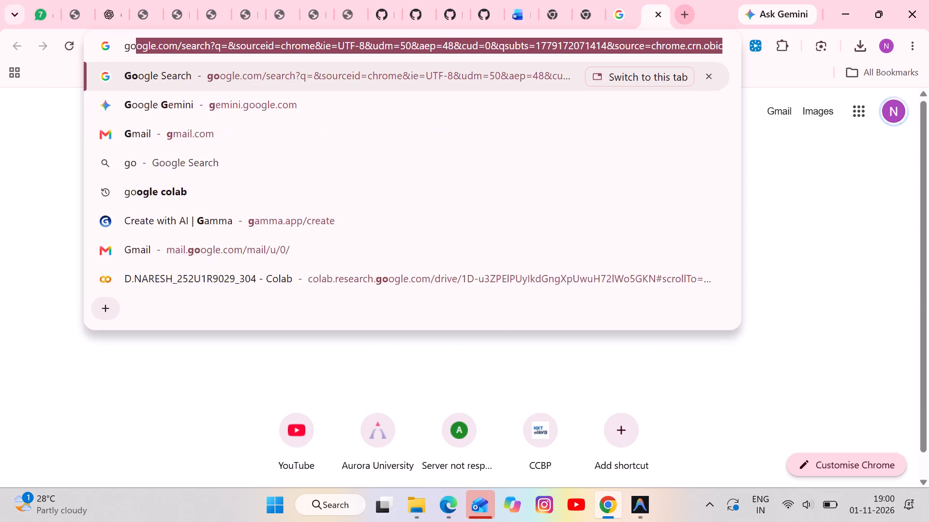
left_click(436, 161)
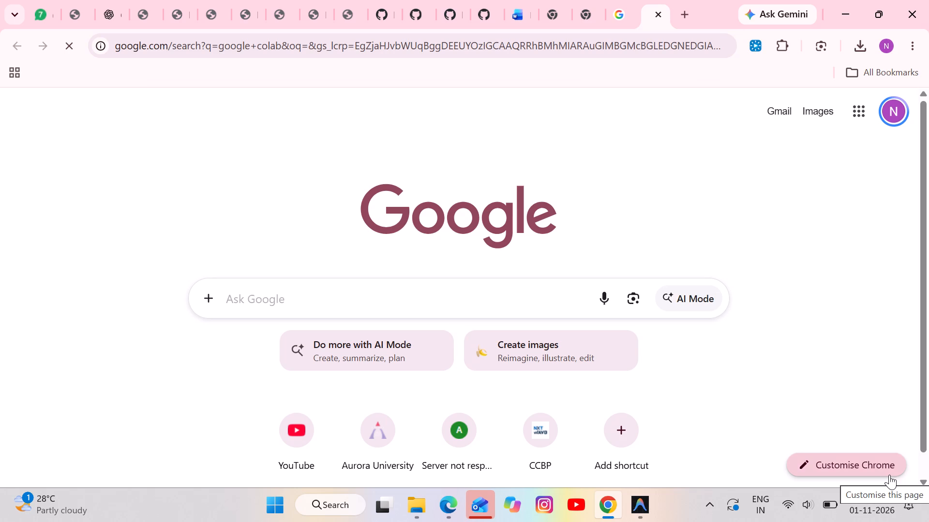
Check the Wi-Fi connection and the list of available networks.
left_click(822, 518)
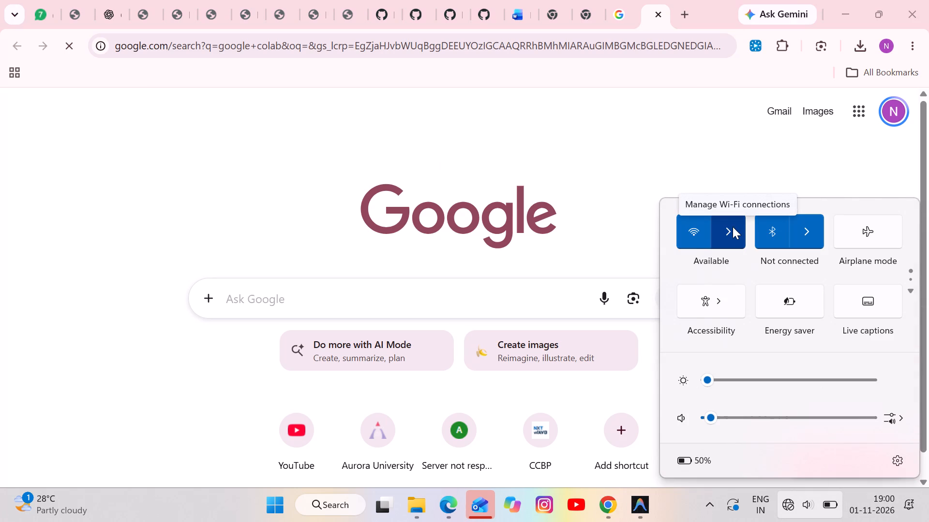
left_click(729, 234)
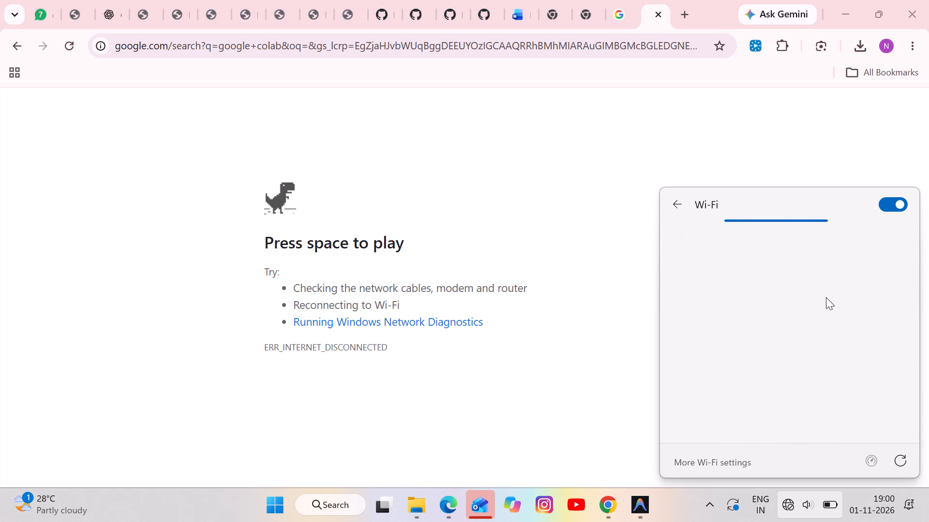
scroll(810, 288, "up", 1)
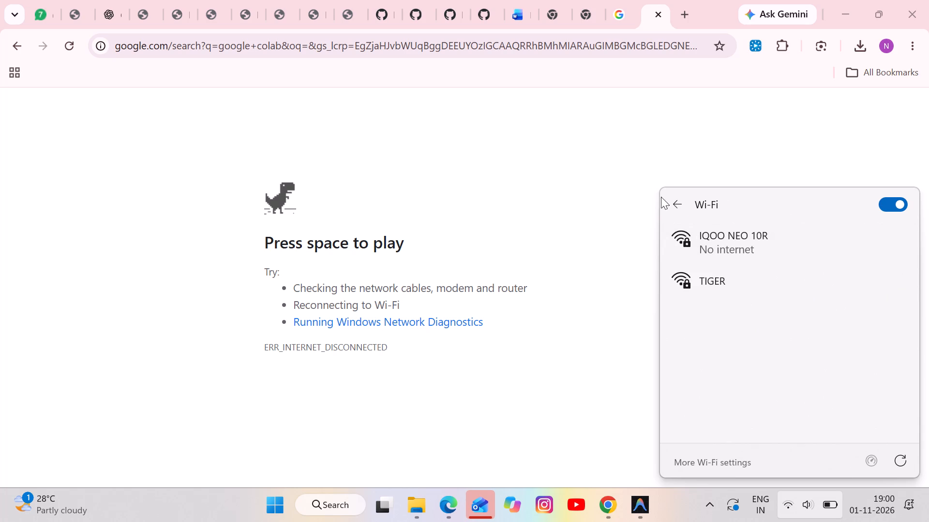
left_click(609, 209)
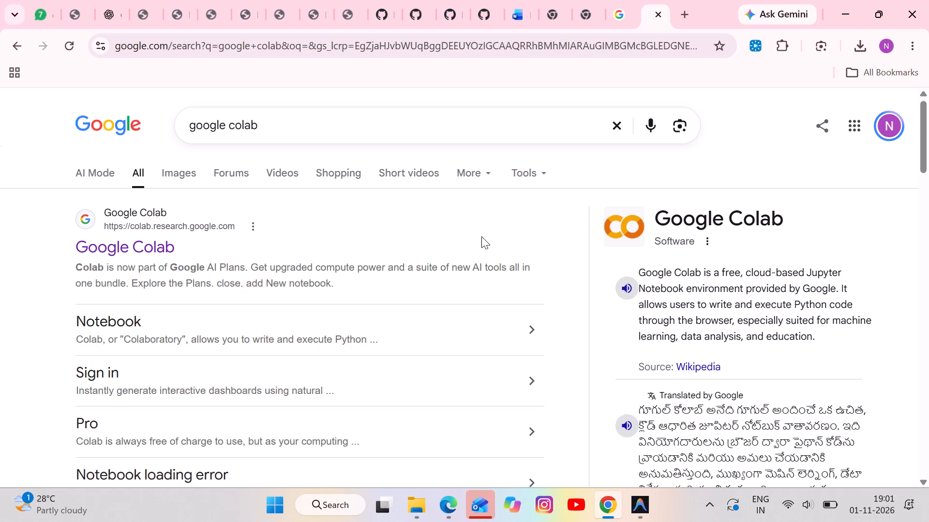
Go to the Google Colab site from the search results and open the recent LAB1 FDS notebook.
left_click(132, 254)
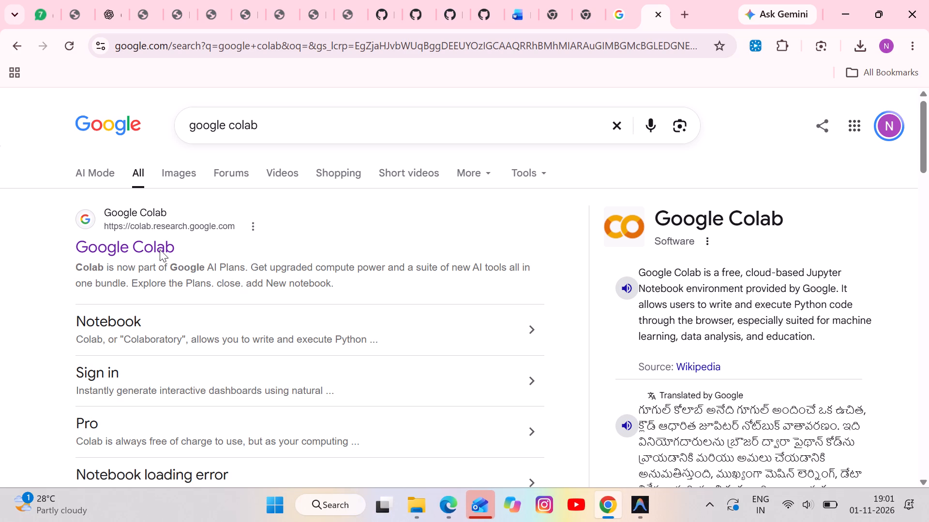
left_click(168, 245)
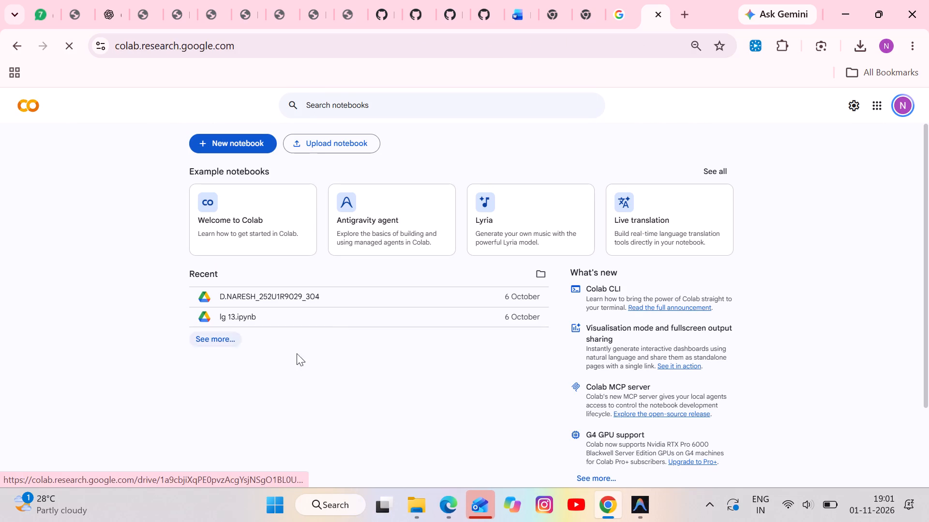
scroll(379, 295, "up", 2)
left_click(223, 336)
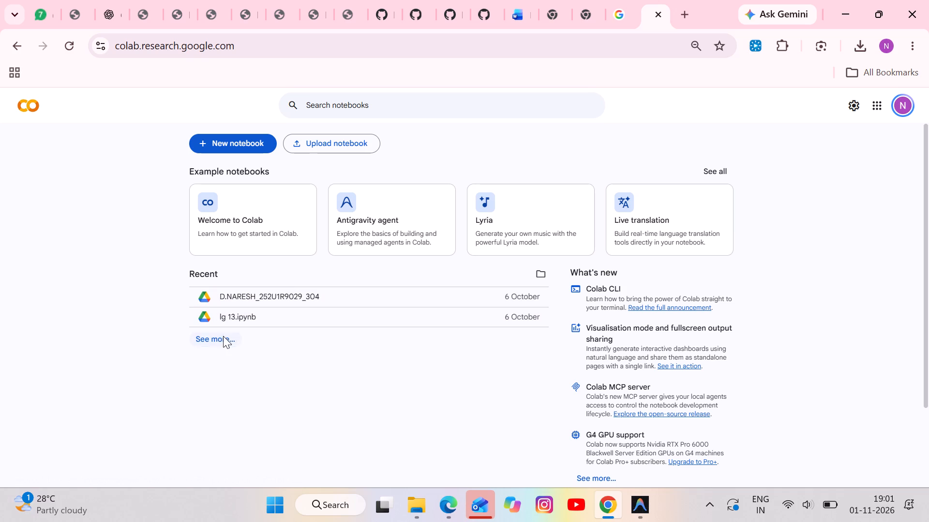
left_click(468, 457)
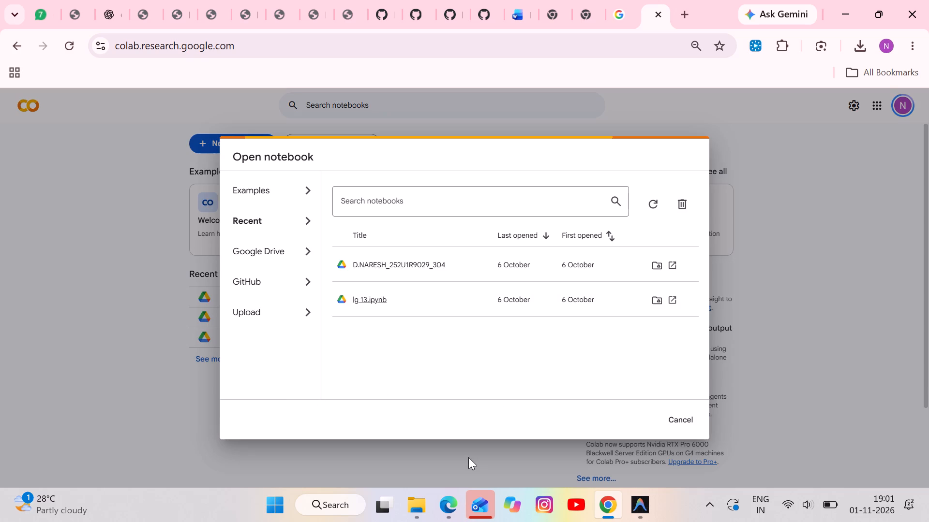
left_click(289, 291)
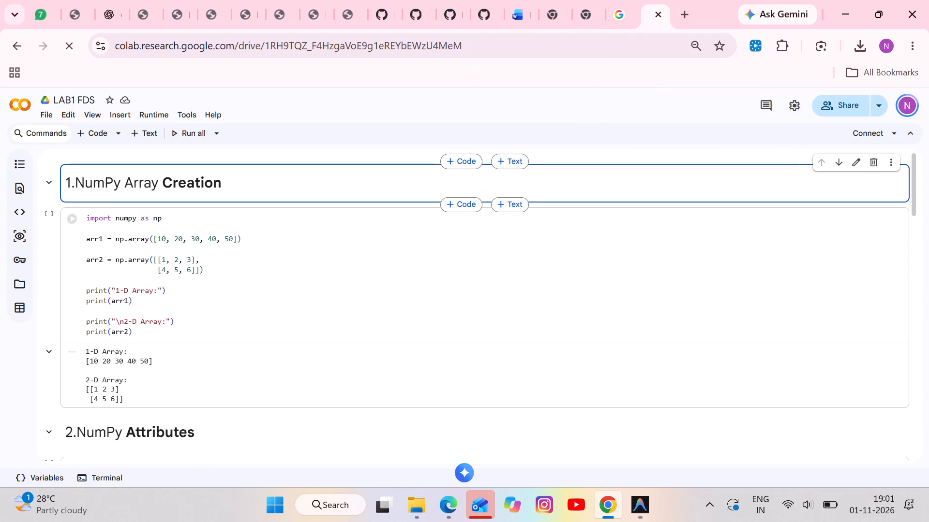
scroll(342, 325, "right", 1)
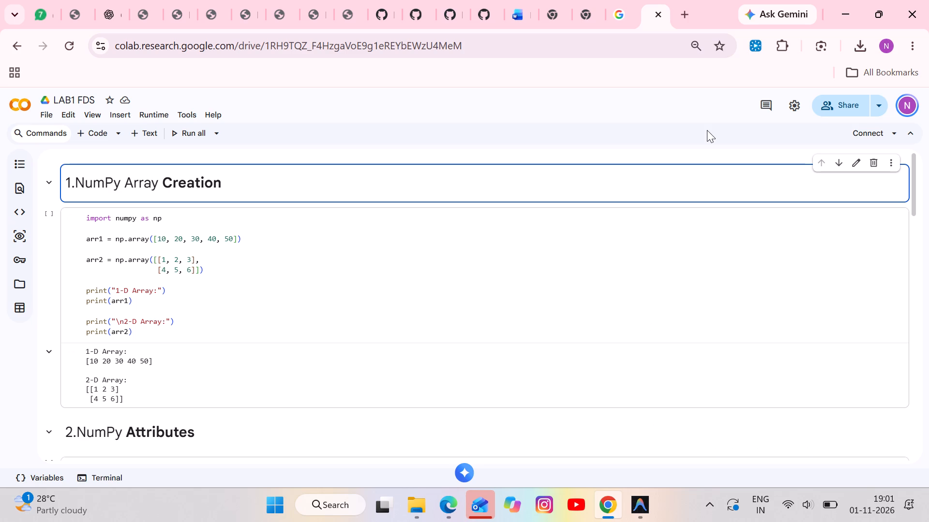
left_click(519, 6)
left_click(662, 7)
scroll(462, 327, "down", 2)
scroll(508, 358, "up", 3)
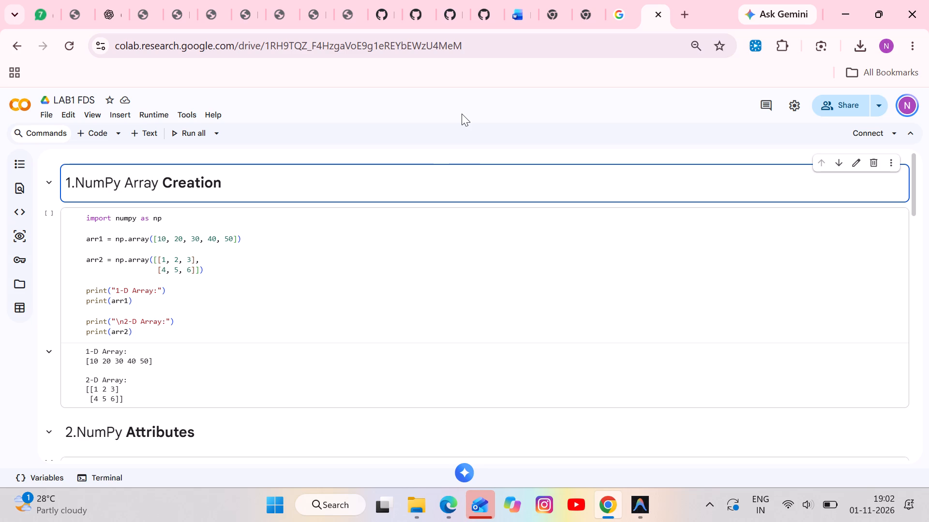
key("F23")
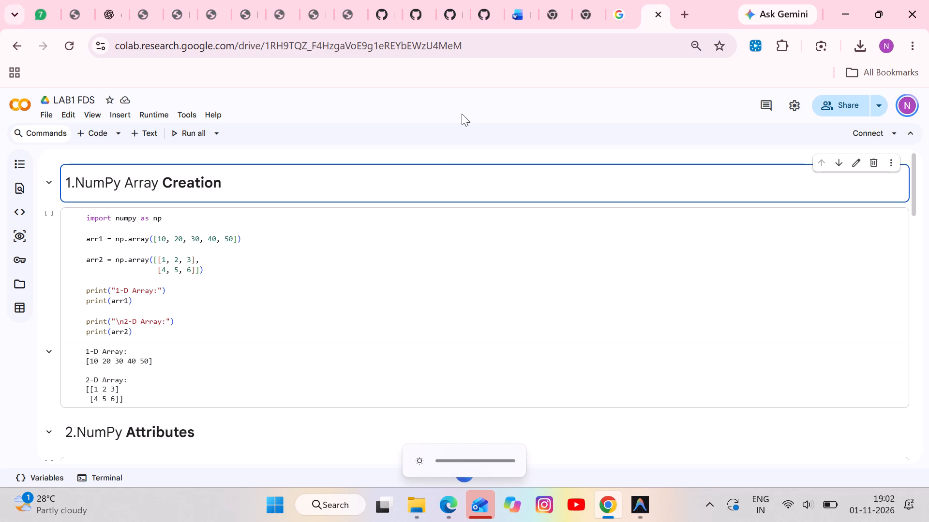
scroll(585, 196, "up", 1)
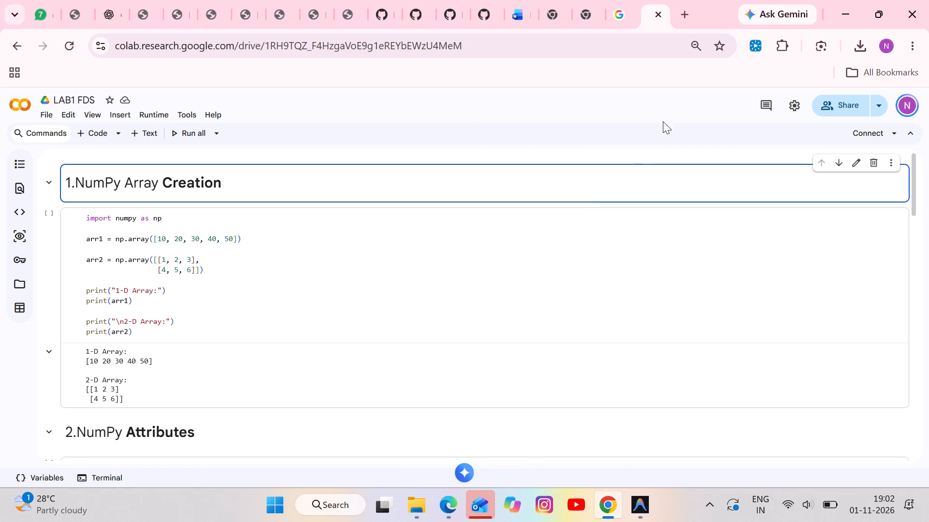
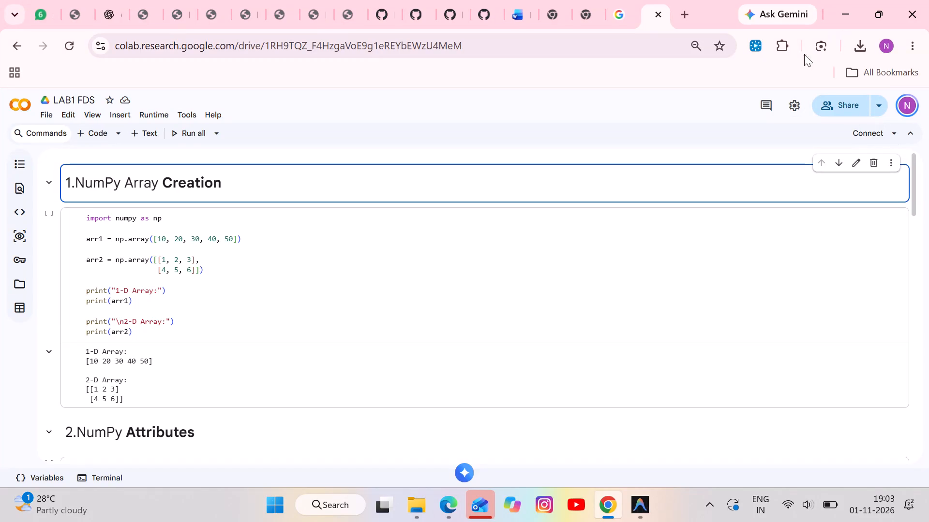
In File Explorer's Downloads folder, rename the lab report PDF as FDS LAB REPORT 1, dropping the student's name.
scroll(764, 126, "down", 1)
left_click(410, 493)
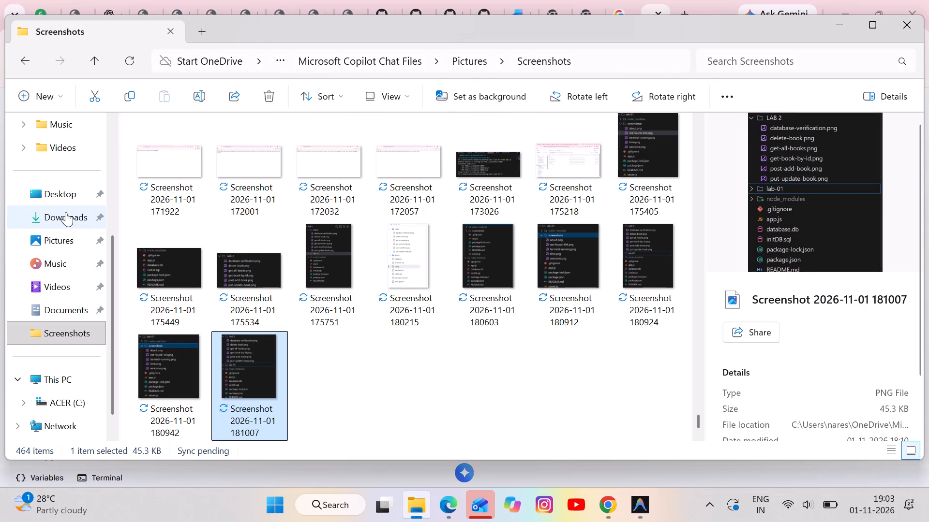
left_click(66, 212)
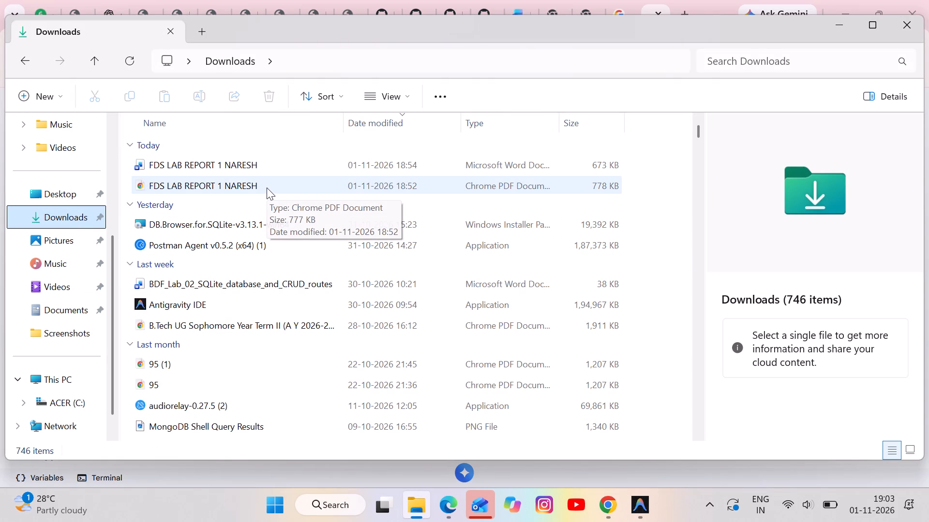
left_click(235, 188)
left_click(238, 182)
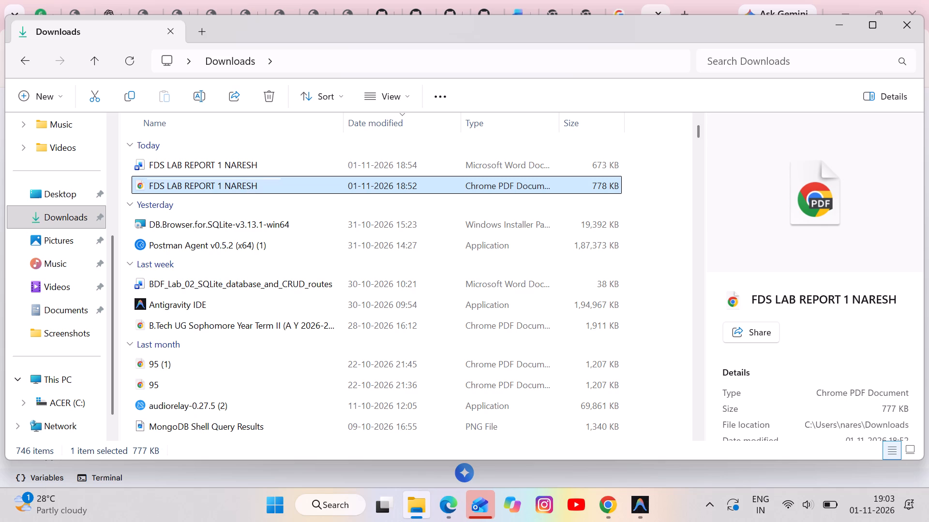
left_click(257, 185)
key("BackSpace")
key("BackSpace")
key("BackSpace")
key("BackSpace")
key("BackSpace")
key("BackSpace")
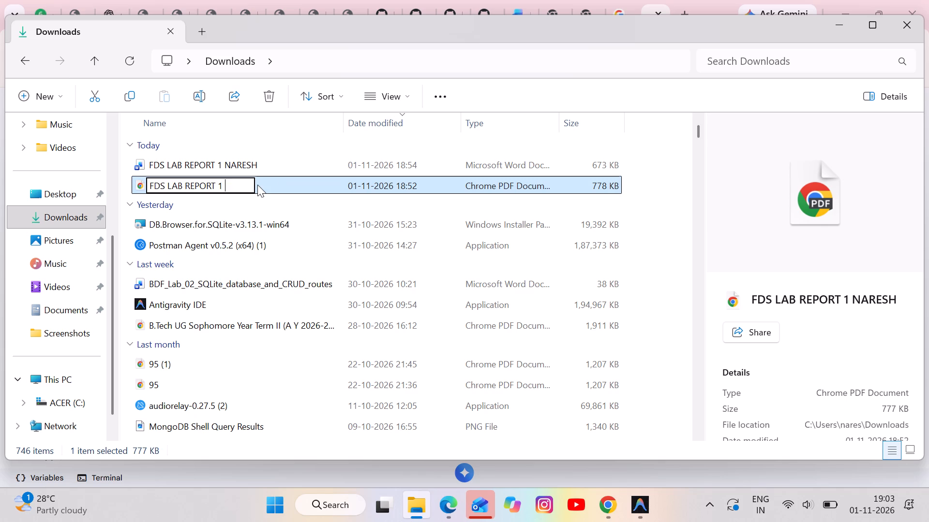
left_click(688, 223)
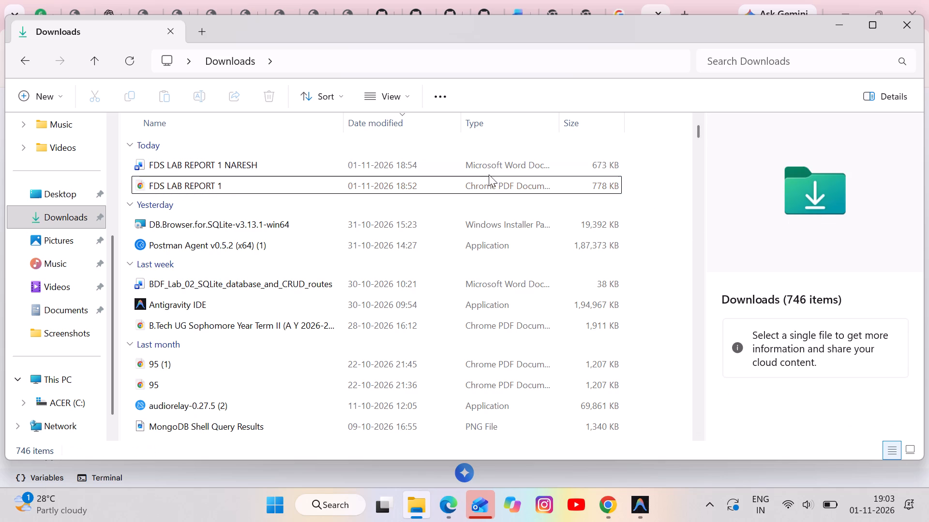
Open the FDS LAB REPORT 1 PDF in Chrome and review its pages for letterhead, heading, screenshot and explanation layout.
double_click(481, 179)
scroll(595, 267, "down", 1)
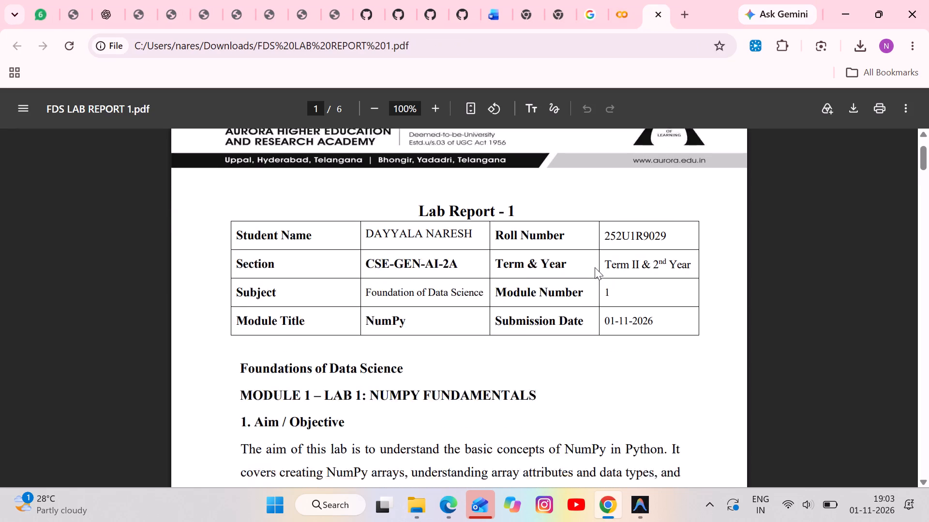
scroll(595, 267, "down", 1)
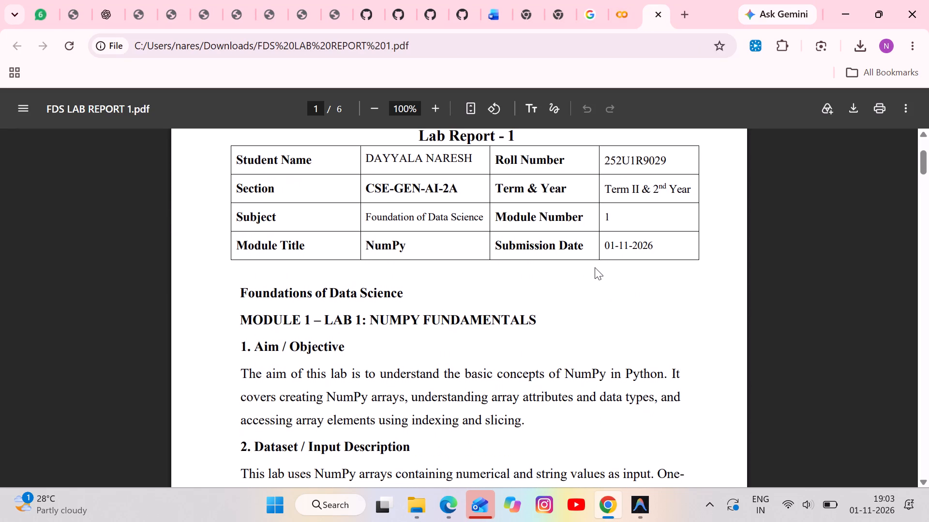
scroll(595, 267, "down", 4)
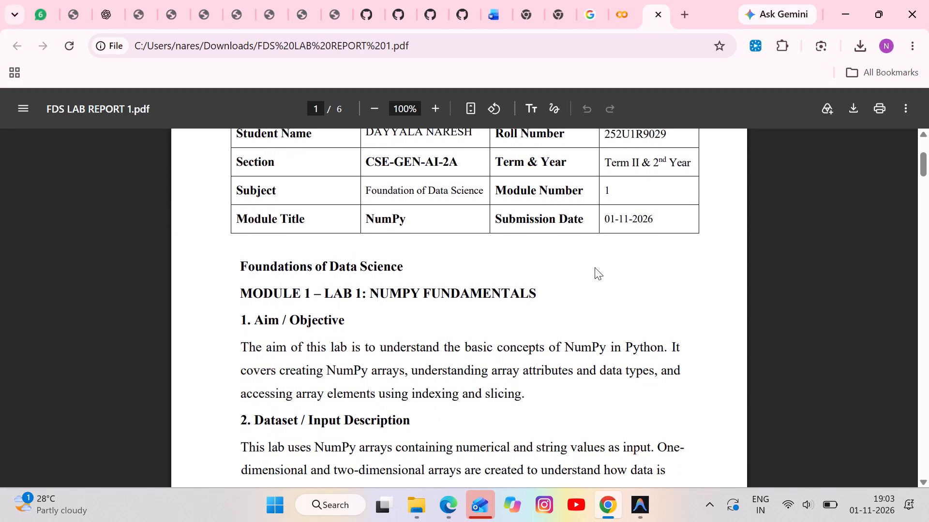
scroll(595, 267, "down", 2)
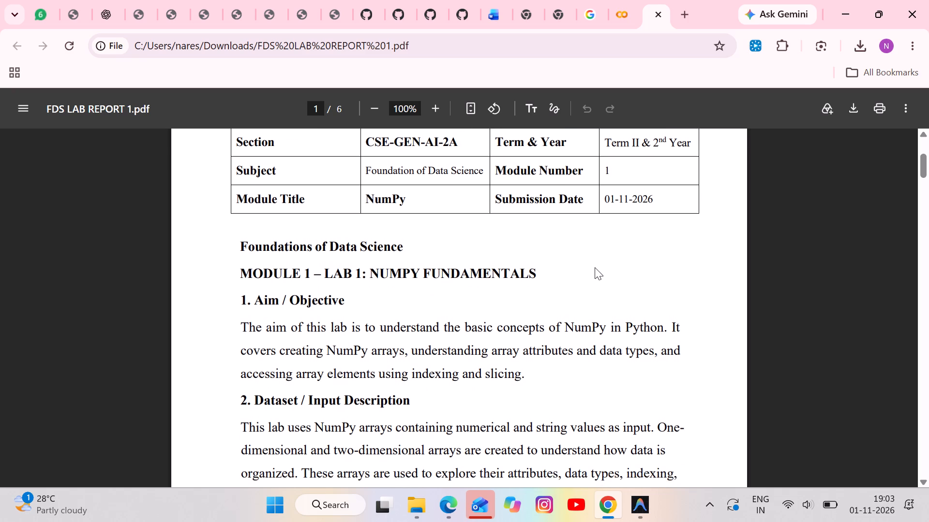
scroll(595, 267, "down", 1)
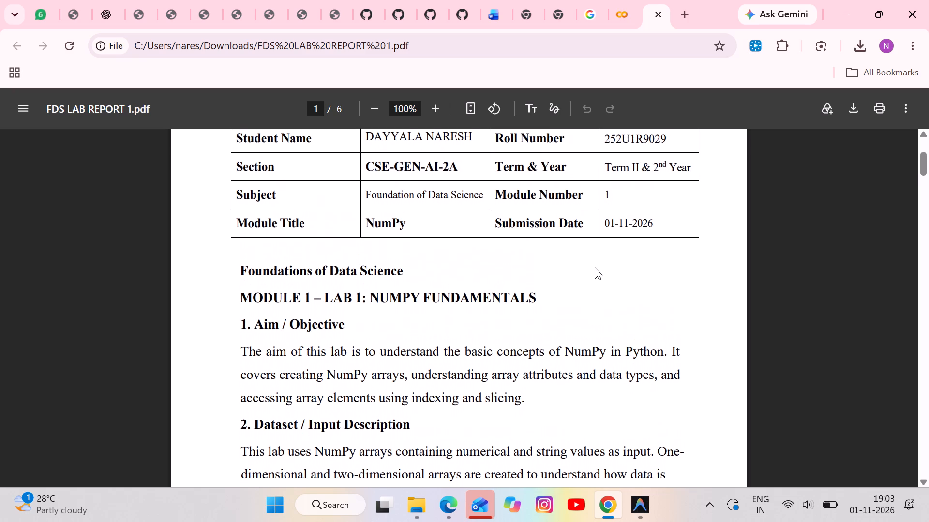
scroll(595, 267, "up", 2)
scroll(525, 350, "down", 6)
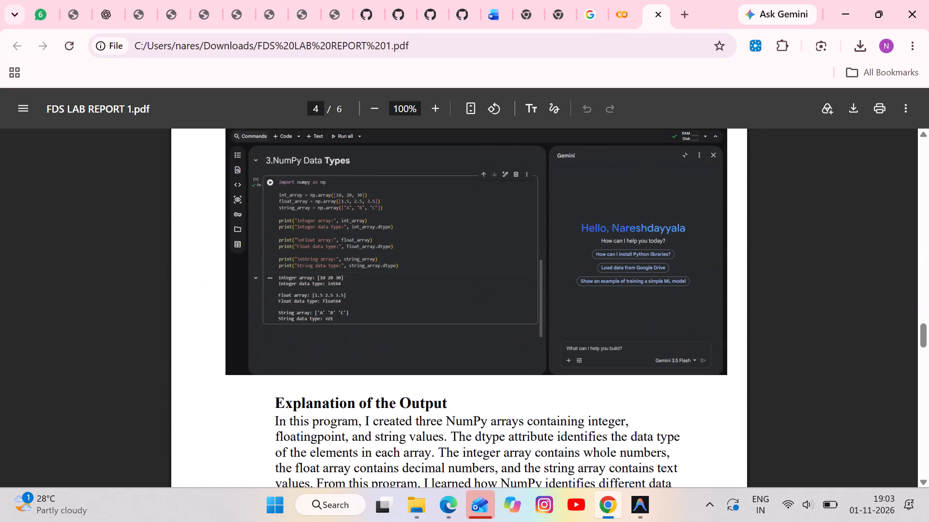
scroll(525, 350, "down", 2)
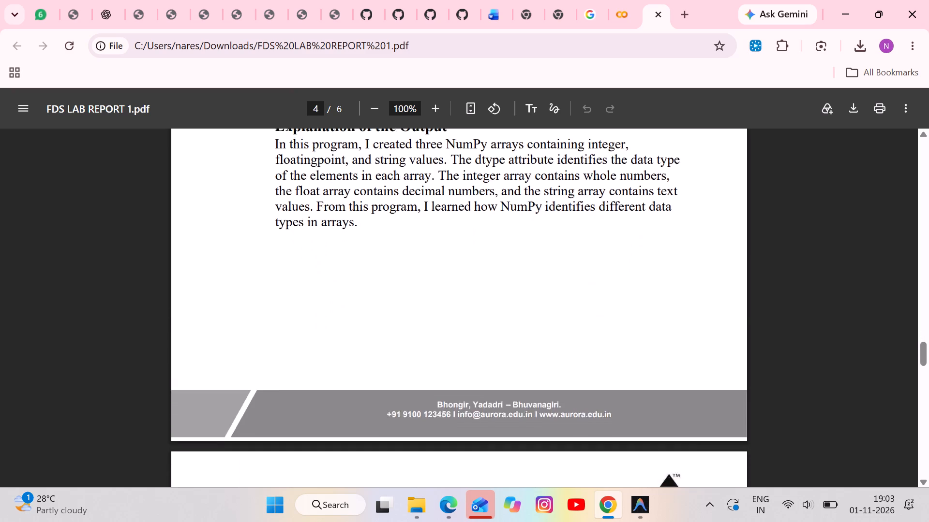
scroll(525, 350, "down", 2)
scroll(525, 350, "up", 3)
scroll(525, 350, "down", 1)
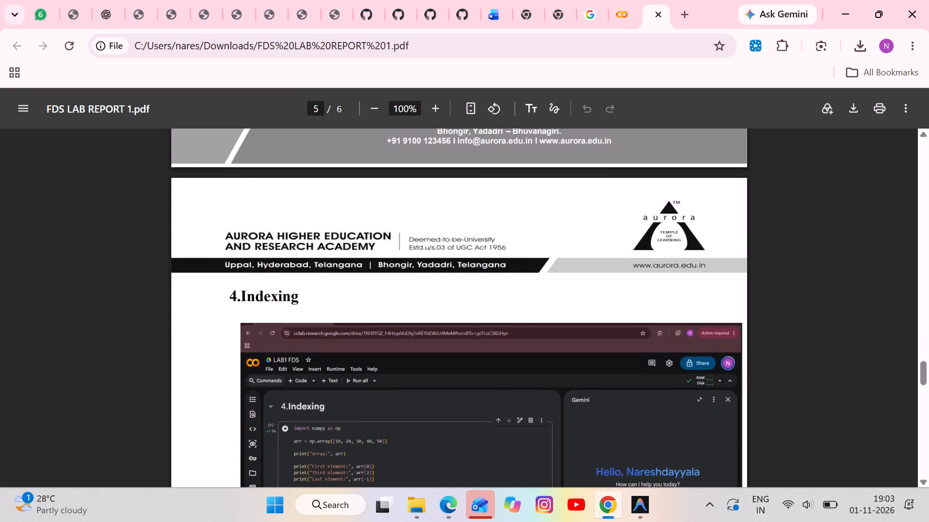
scroll(525, 350, "down", 2)
scroll(525, 350, "up", 8)
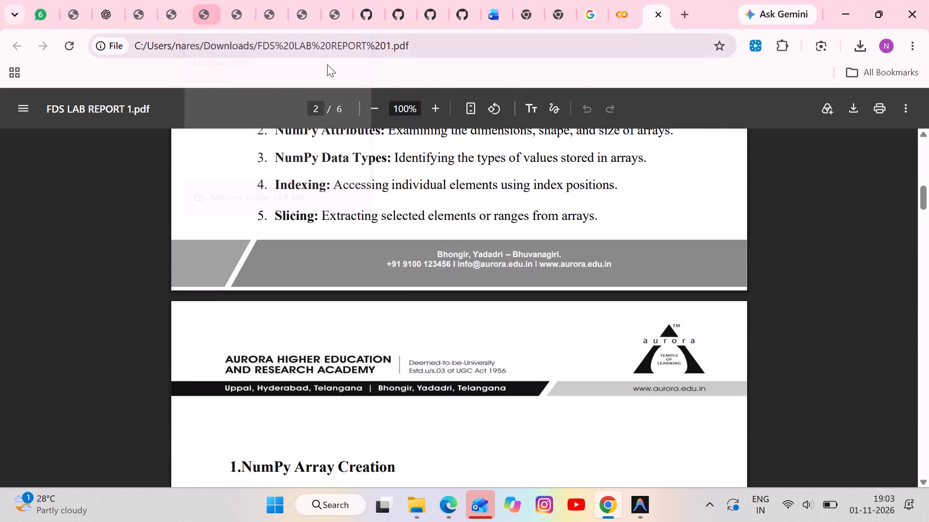
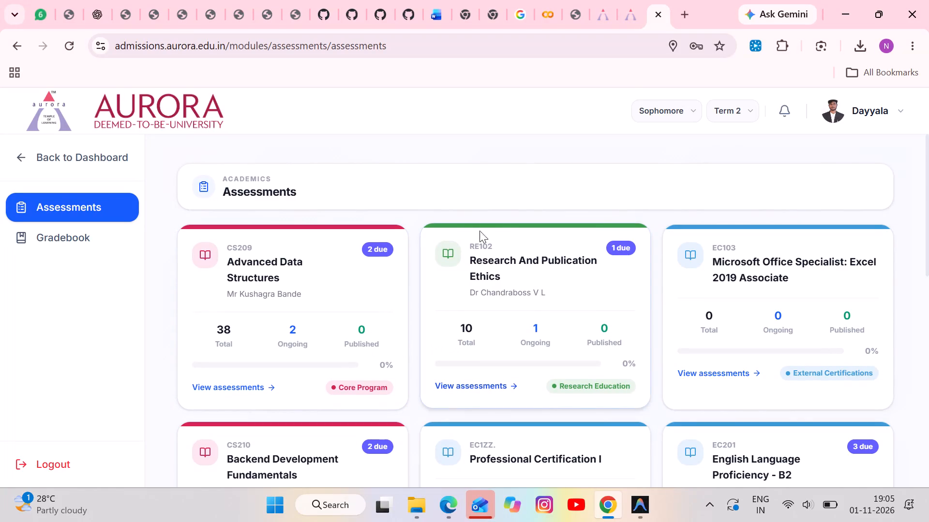
Look through the course cards on the Aurora Assessments page, including Foundations of Data Science, for ongoing and due assessments.
scroll(407, 184, "down", 3)
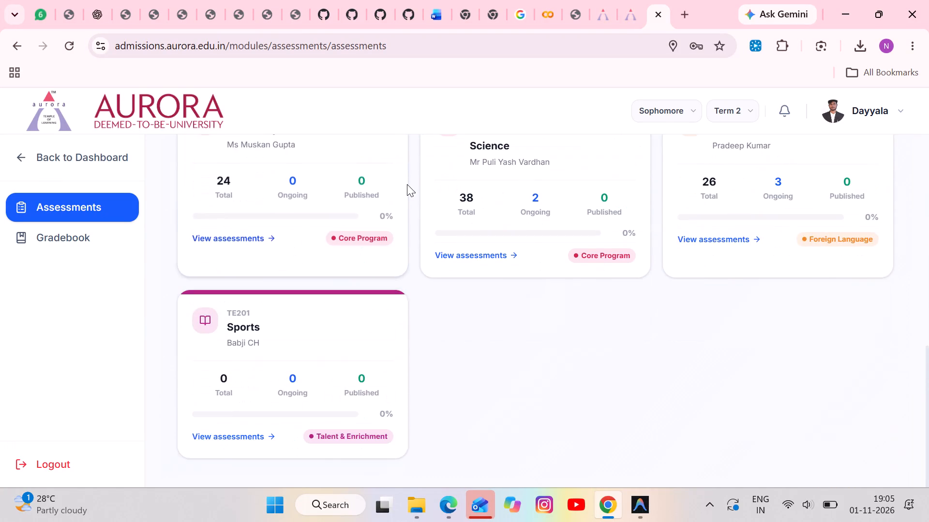
scroll(407, 184, "down", 2)
scroll(407, 184, "up", 7)
scroll(407, 184, "down", 3)
scroll(407, 184, "up", 3)
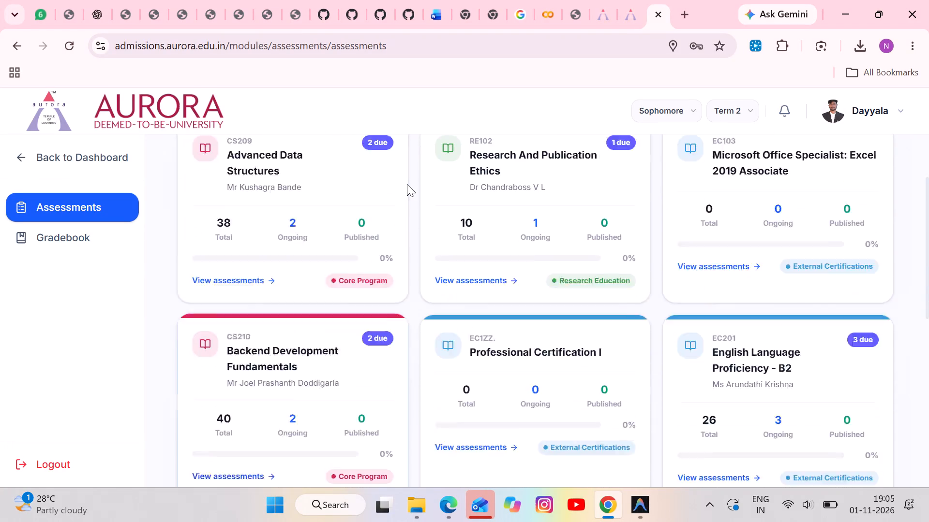
scroll(407, 184, "up", 1)
scroll(407, 184, "down", 5)
scroll(407, 184, "up", 7)
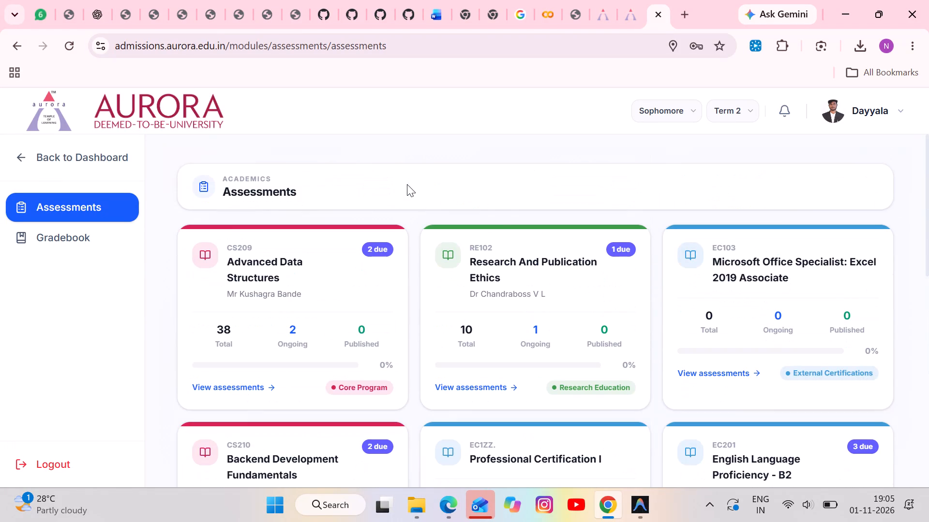
scroll(407, 184, "up", 1)
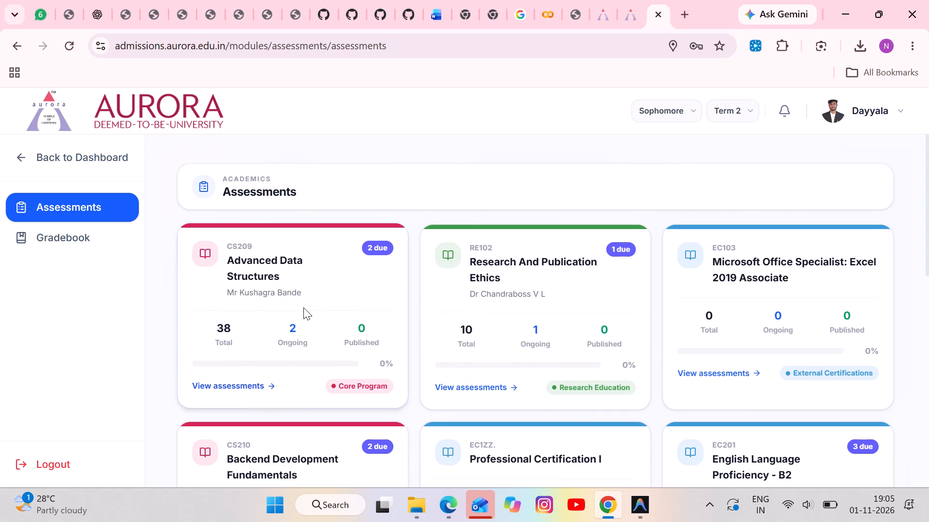
left_click_drag(308, 287, 230, 157)
scroll(230, 157, "up", 2)
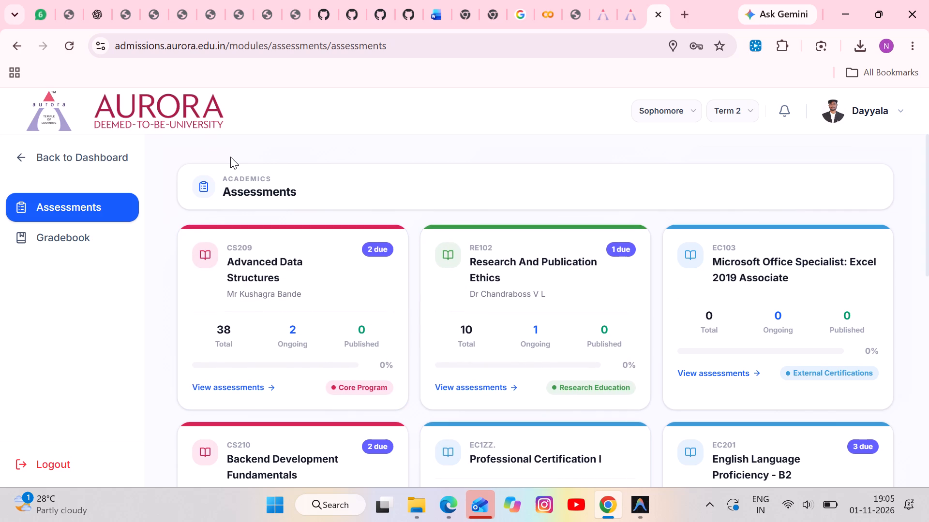
scroll(230, 157, "up", 1)
scroll(410, 258, "down", 7)
scroll(410, 258, "up", 2)
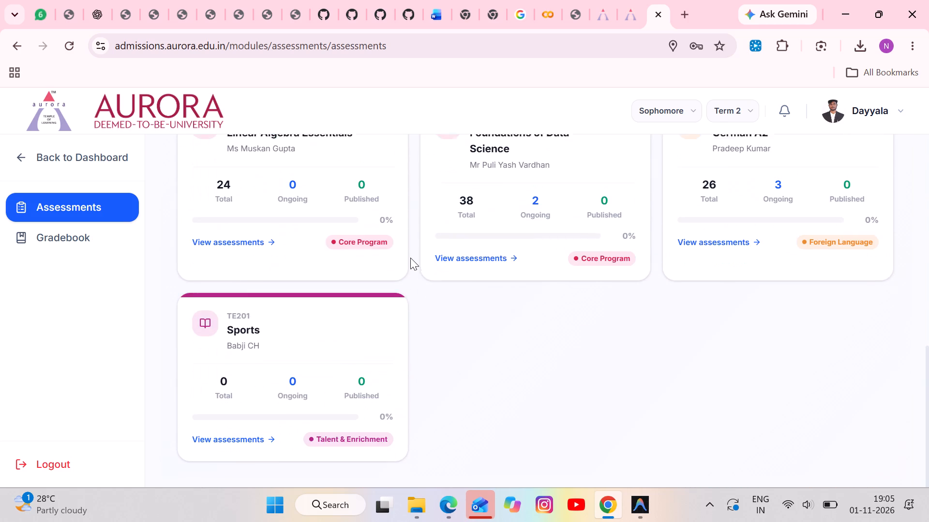
scroll(410, 258, "up", 2)
scroll(410, 258, "down", 2)
scroll(410, 258, "up", 5)
scroll(410, 258, "down", 3)
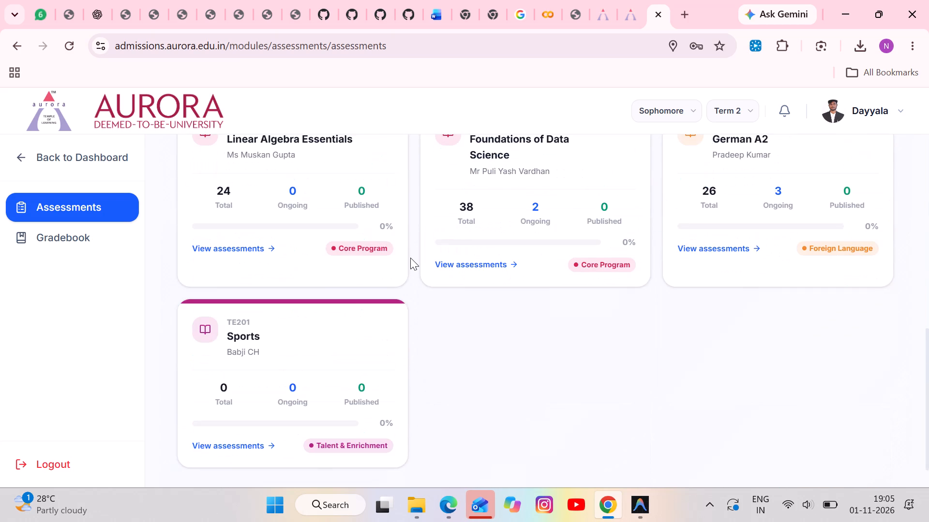
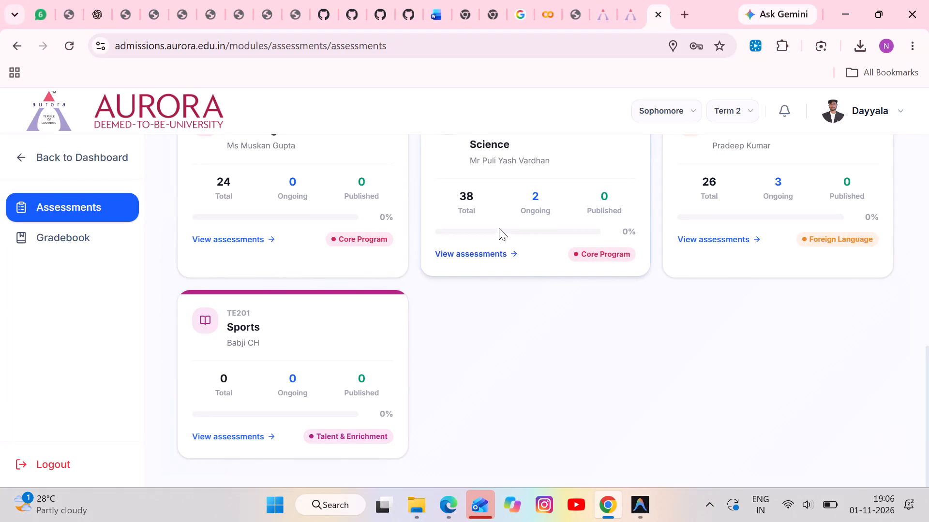
Check the status and due dates in the Foundations of Data Science assessment list and return to the course cards.
left_click(500, 230)
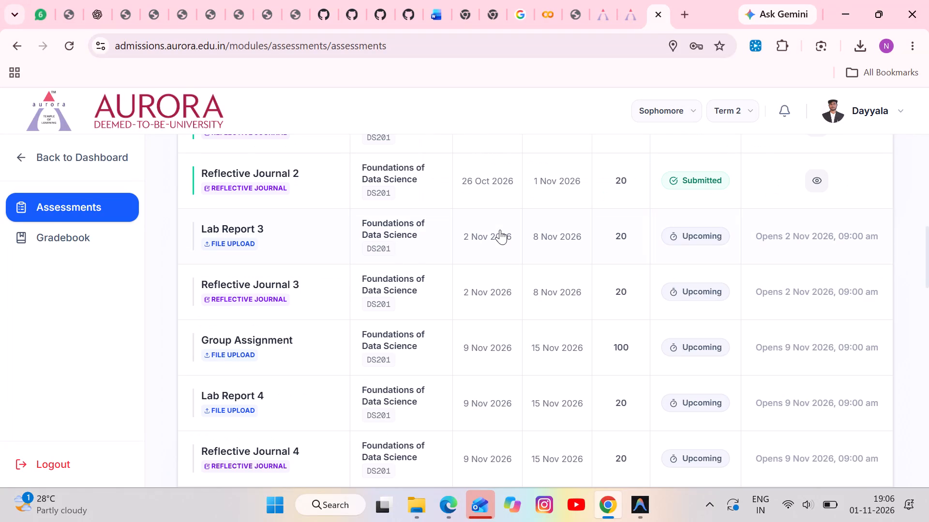
scroll(500, 230, "up", 6)
scroll(657, 278, "down", 4)
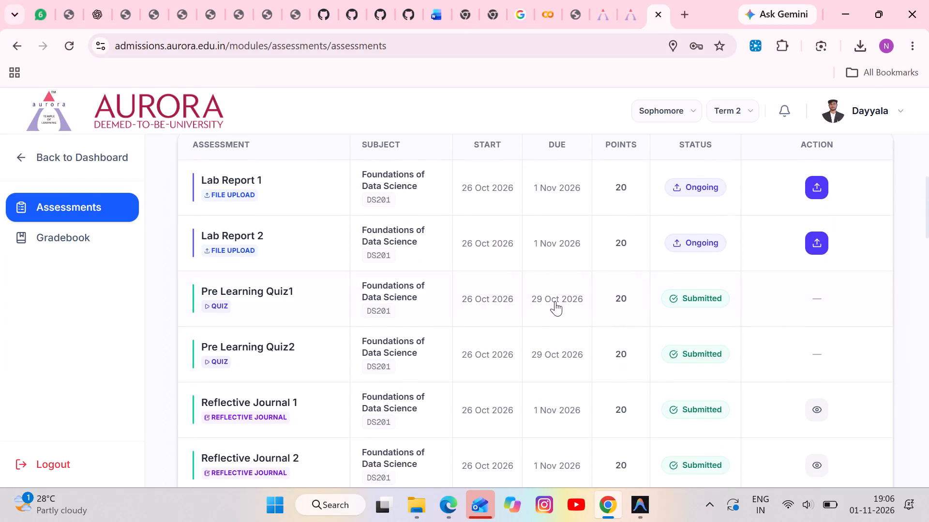
scroll(555, 301, "up", 2)
left_click(194, 250)
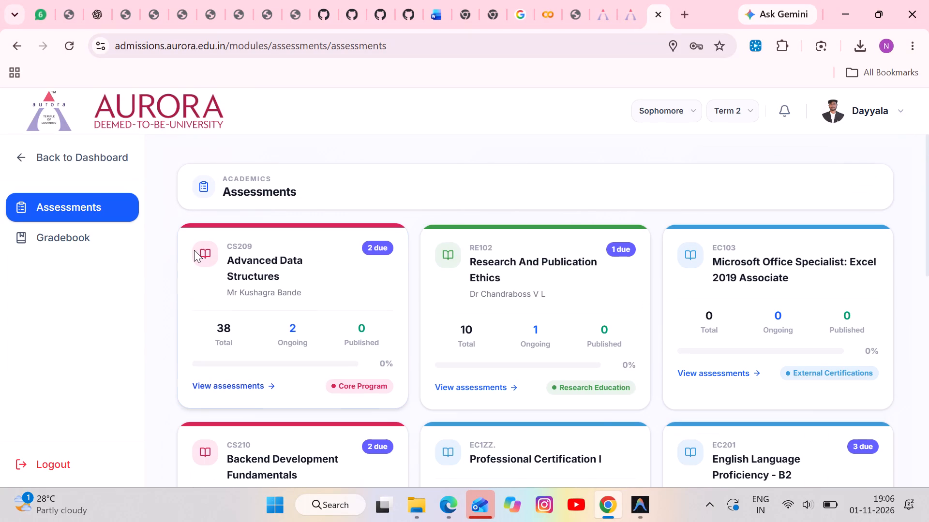
Check the status and due dates in the Advanced Data Structures assessment list and return to the course cards.
scroll(194, 250, "up", 3)
scroll(194, 250, "down", 2)
scroll(194, 250, "up", 5)
left_click_drag(199, 238, 300, 297)
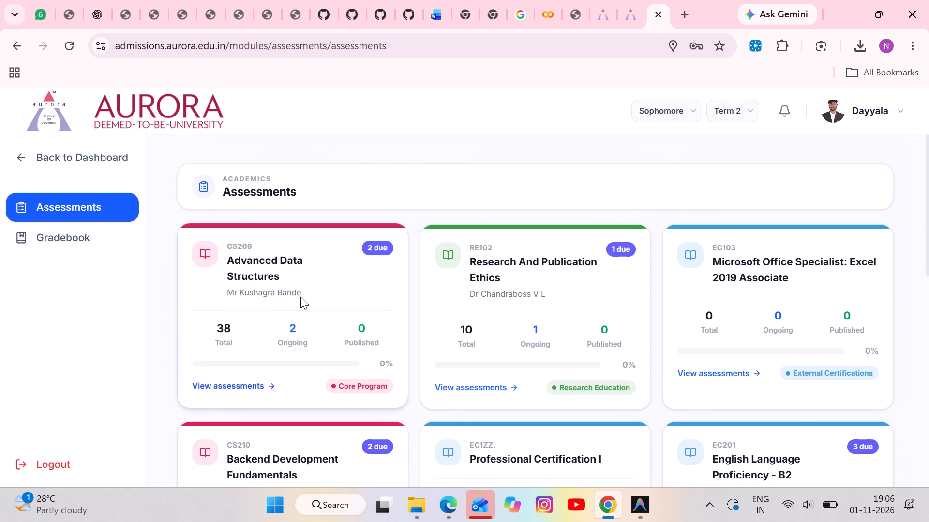
left_click_drag(300, 297, 300, 301)
left_click_drag(300, 301, 178, 225)
scroll(178, 225, "down", 2)
scroll(178, 225, "up", 2)
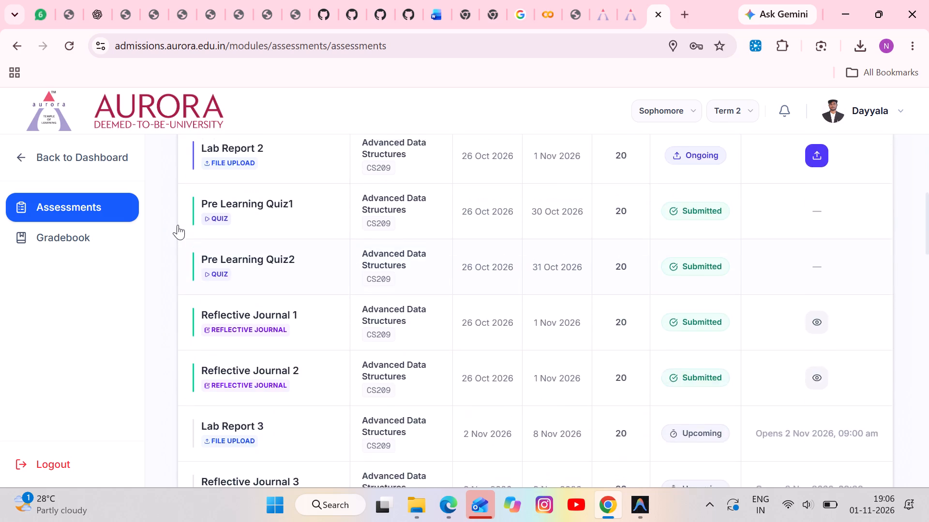
scroll(178, 225, "up", 2)
left_click(200, 254)
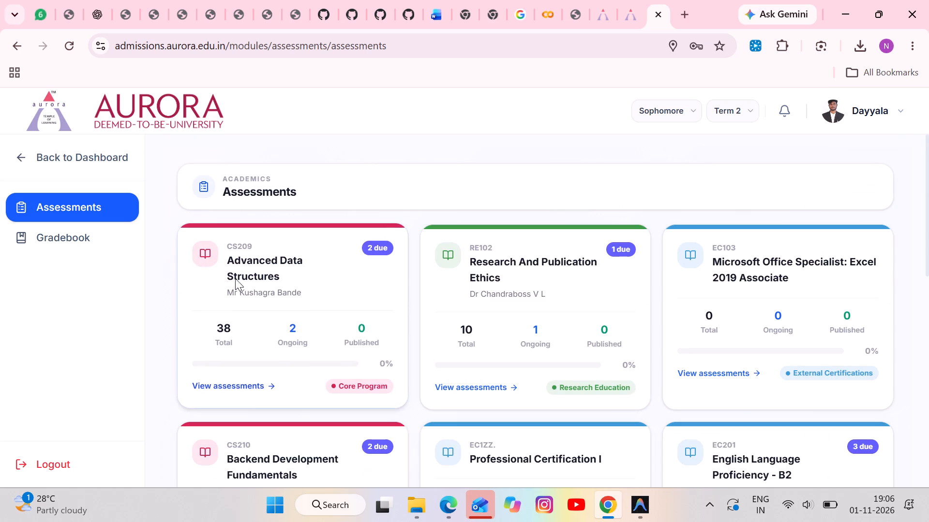
Look through the remaining course cards on the Assessments page for courses with due assessments.
scroll(462, 387, "down", 1)
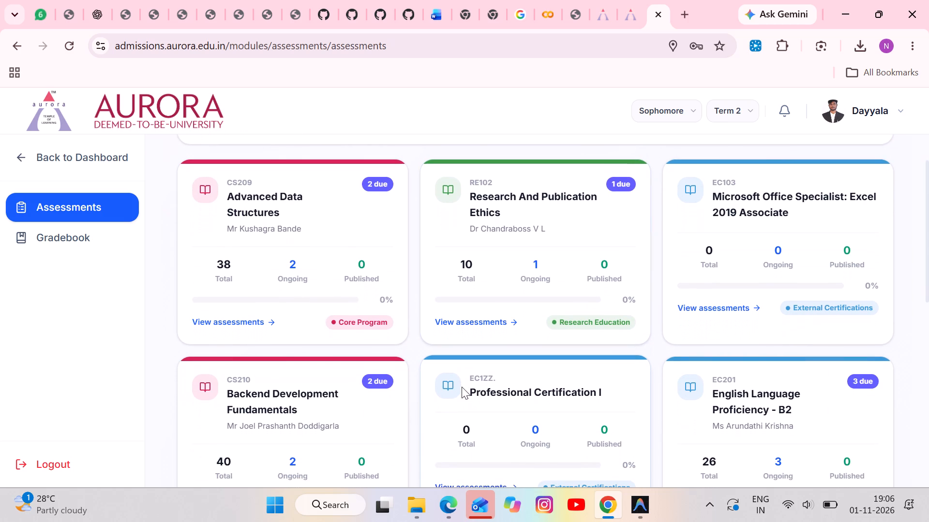
scroll(462, 387, "right", 1)
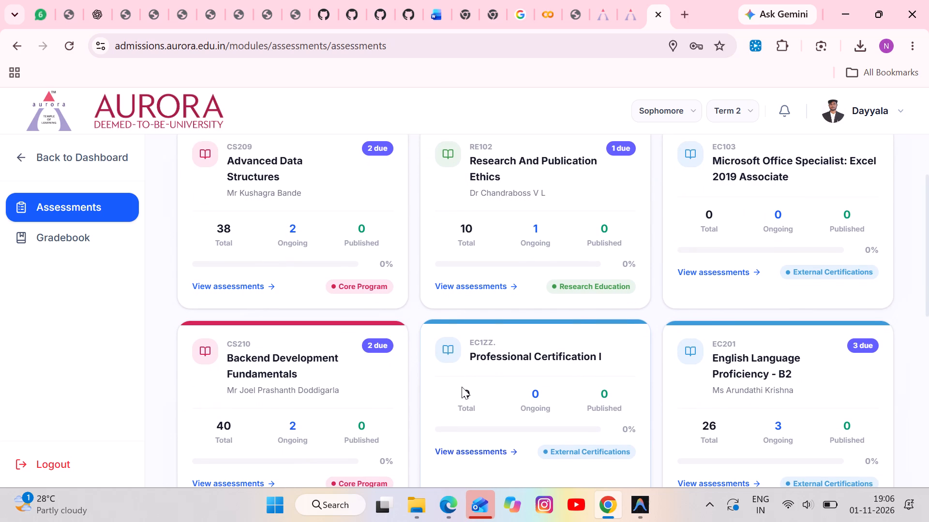
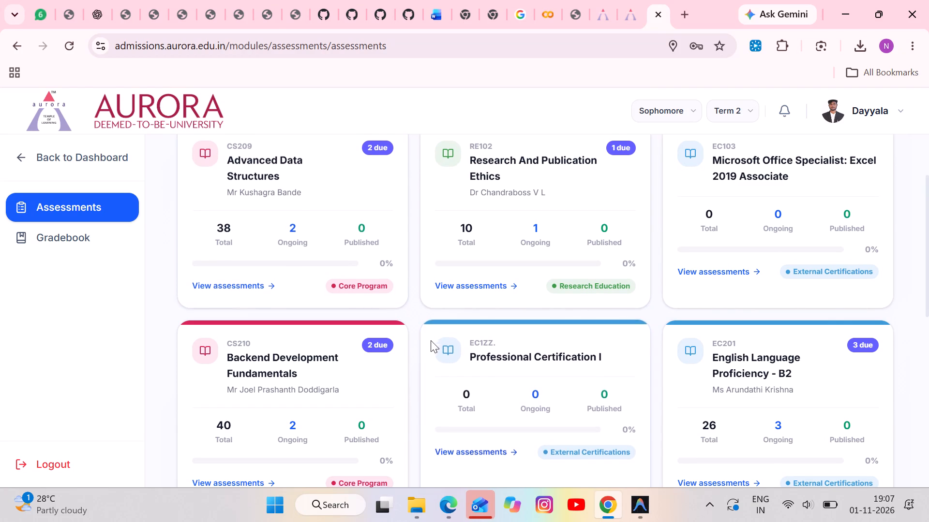
Check the Backend Development Fundamentals assessment list and return to the course cards.
scroll(432, 348, "up", 3)
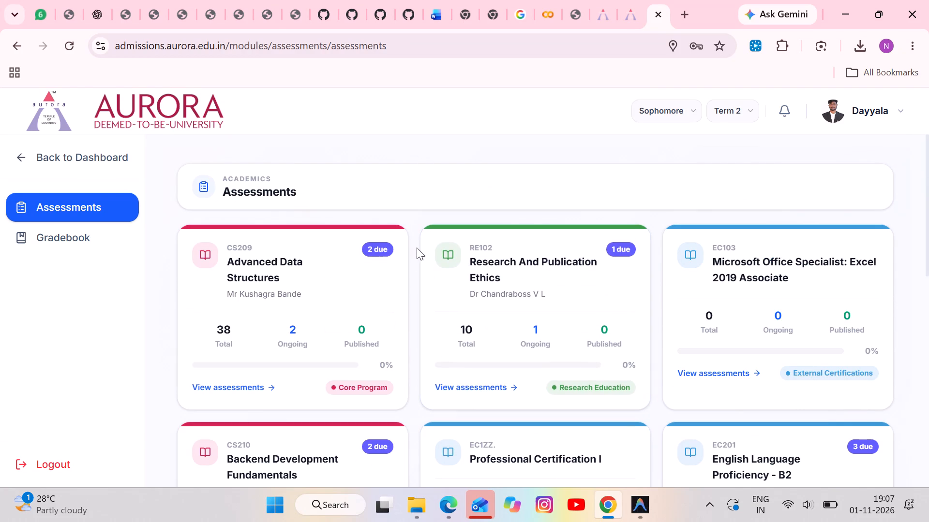
scroll(401, 307, "down", 2)
scroll(391, 442, "down", 1)
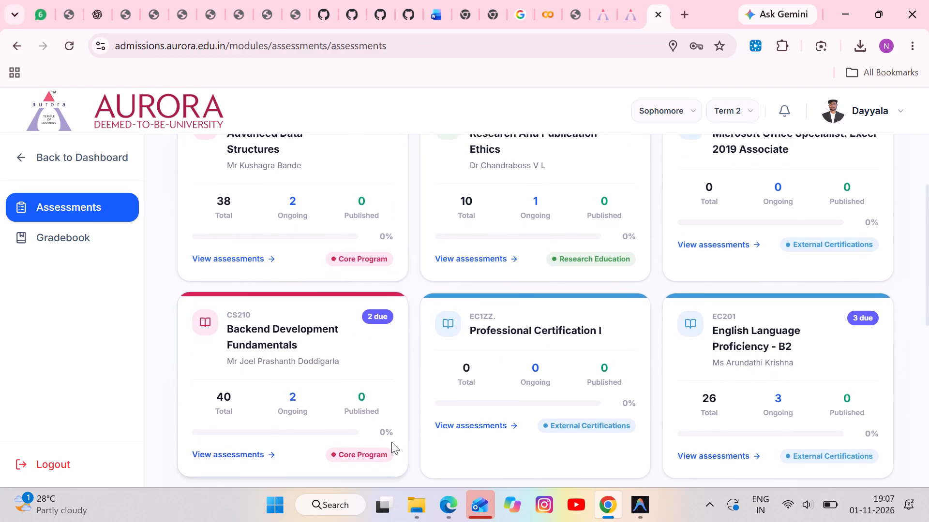
scroll(391, 442, "down", 2)
scroll(391, 442, "up", 3)
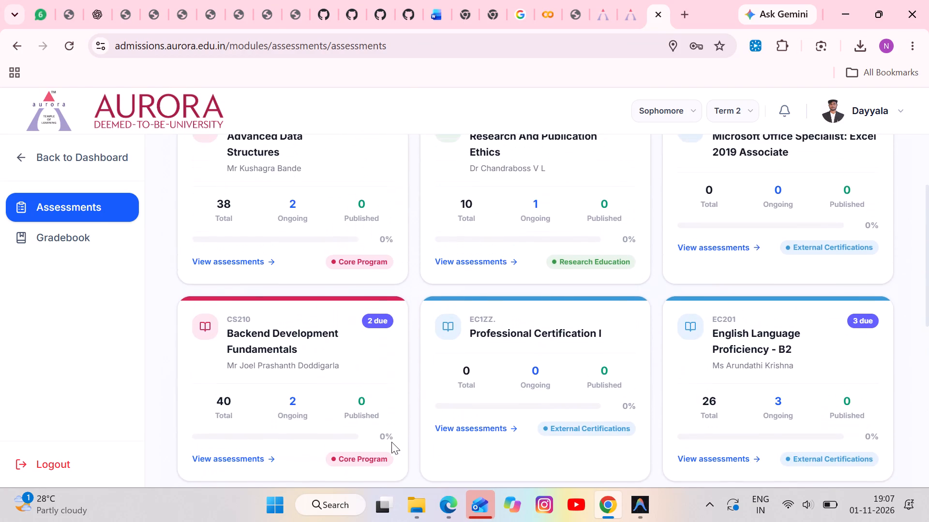
scroll(415, 310, "up", 2)
scroll(514, 289, "down", 3)
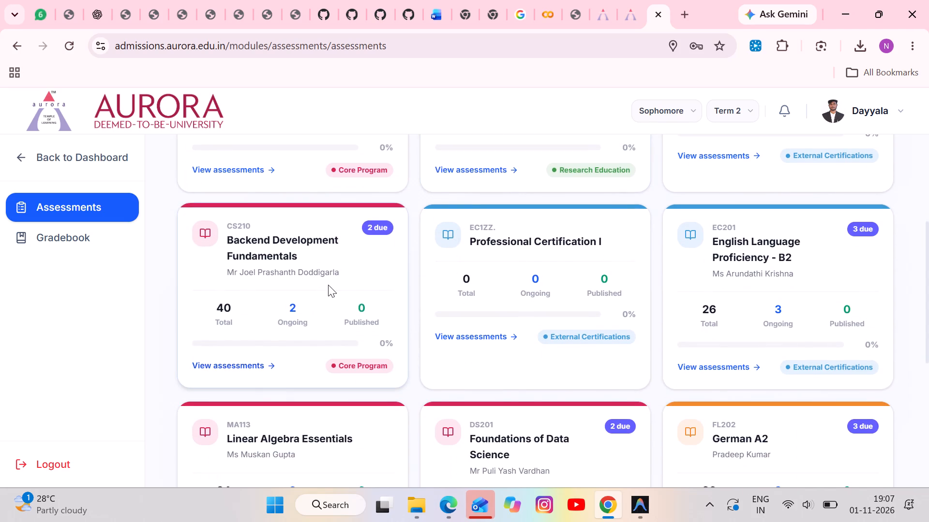
left_click(328, 285)
scroll(519, 269, "down", 1)
scroll(519, 269, "up", 1)
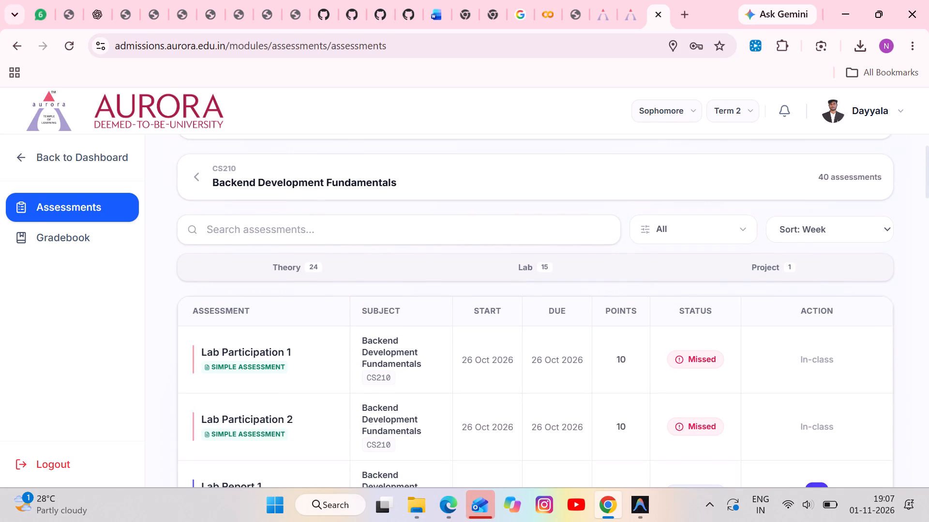
scroll(330, 376, "down", 2)
scroll(279, 242, "up", 2)
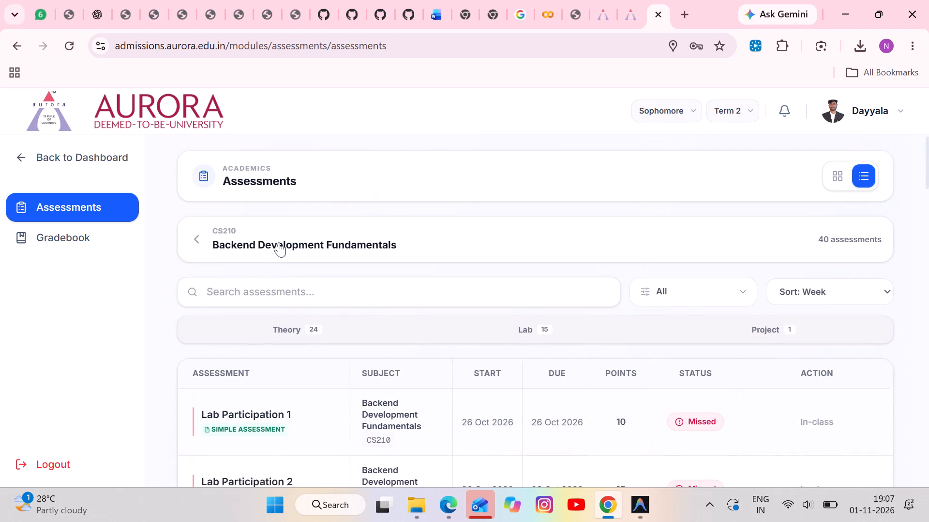
left_click(195, 250)
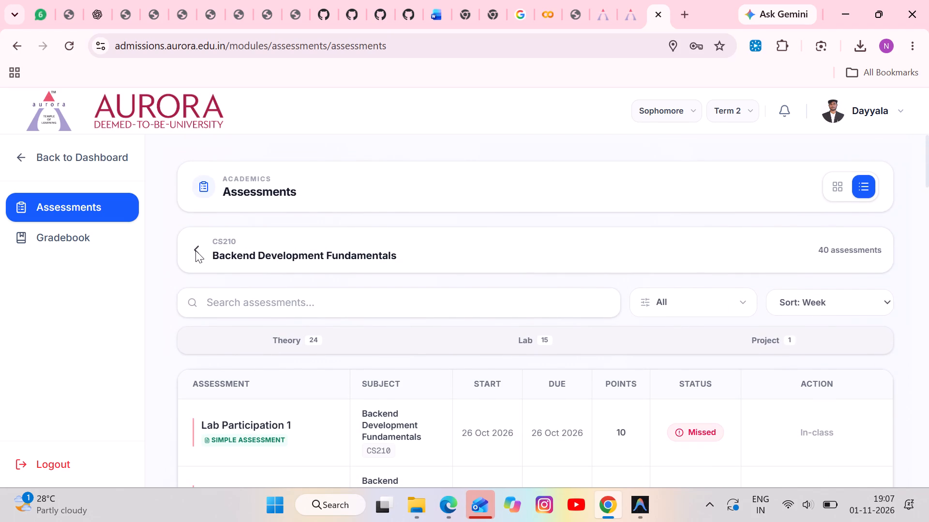
Upload the FDS LAB REPORT 1 file from Downloads as the Lab Report 1 submission in Foundations of Data Science.
scroll(472, 342, "down", 5)
scroll(472, 342, "up", 2)
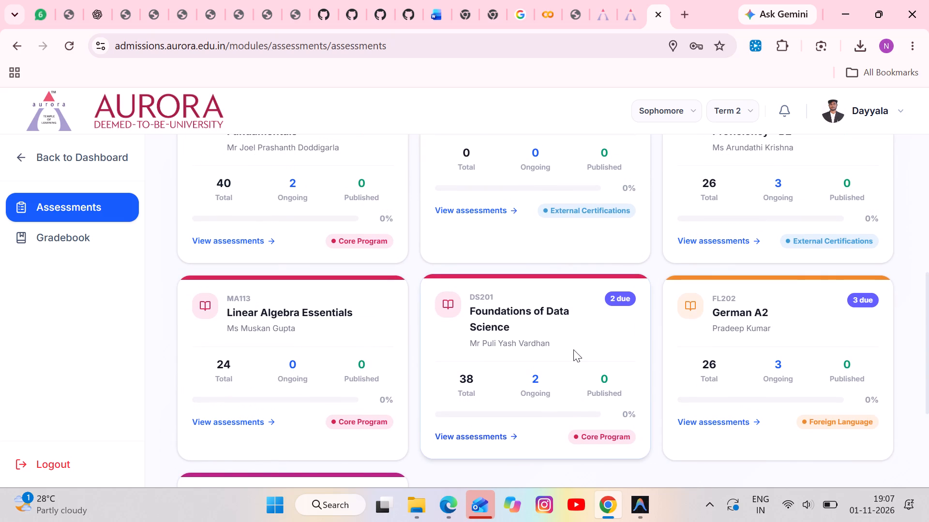
left_click(573, 349)
scroll(573, 349, "up", 2)
scroll(573, 349, "down", 1)
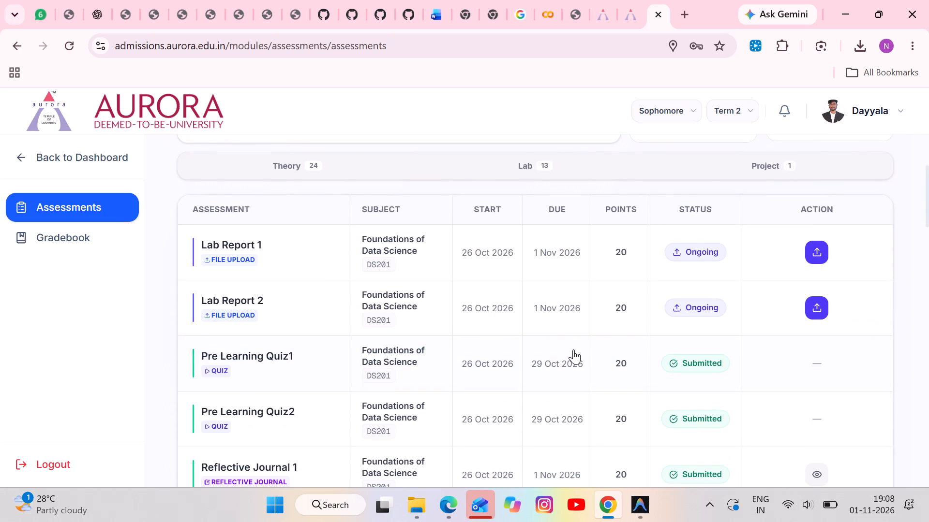
scroll(573, 349, "up", 1)
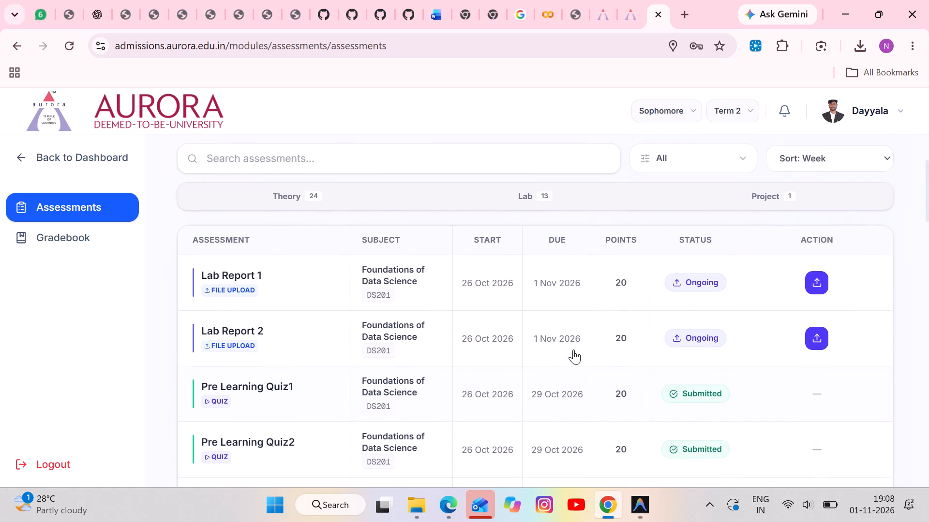
scroll(573, 349, "up", 2)
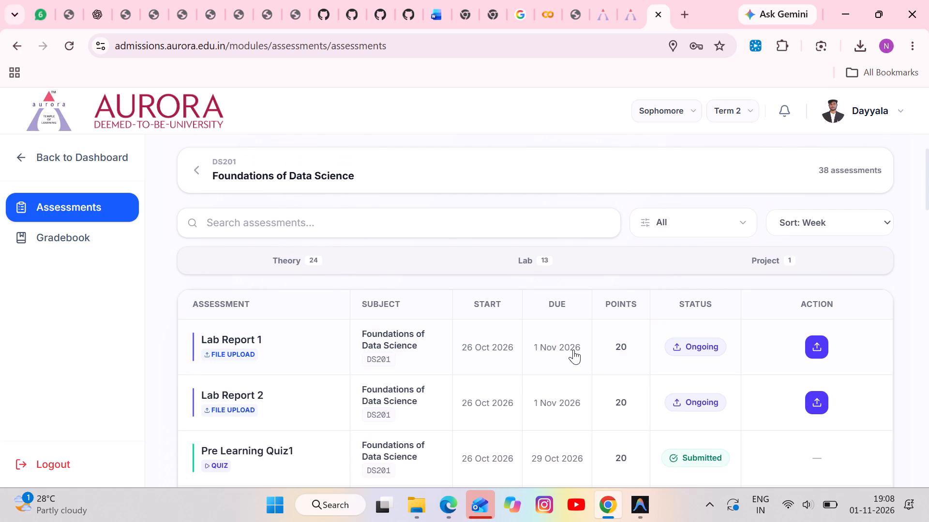
left_click(823, 343)
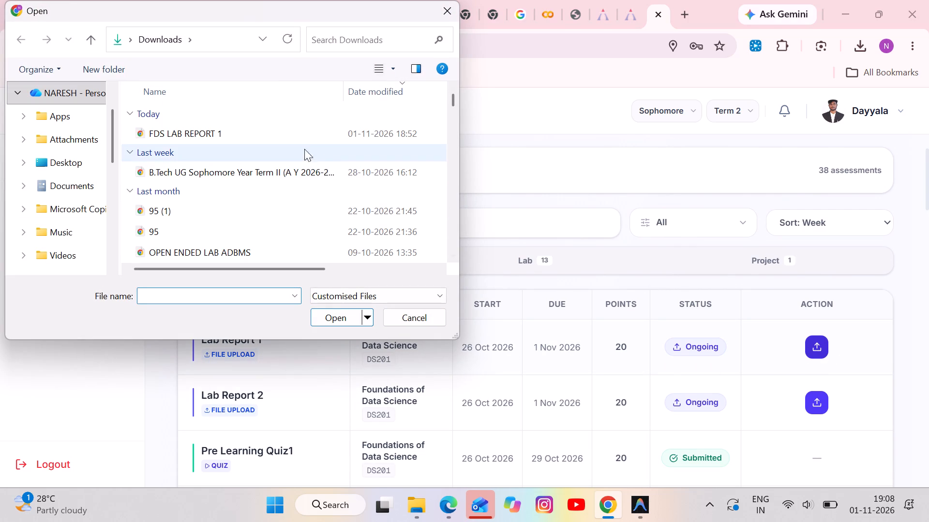
double_click(294, 136)
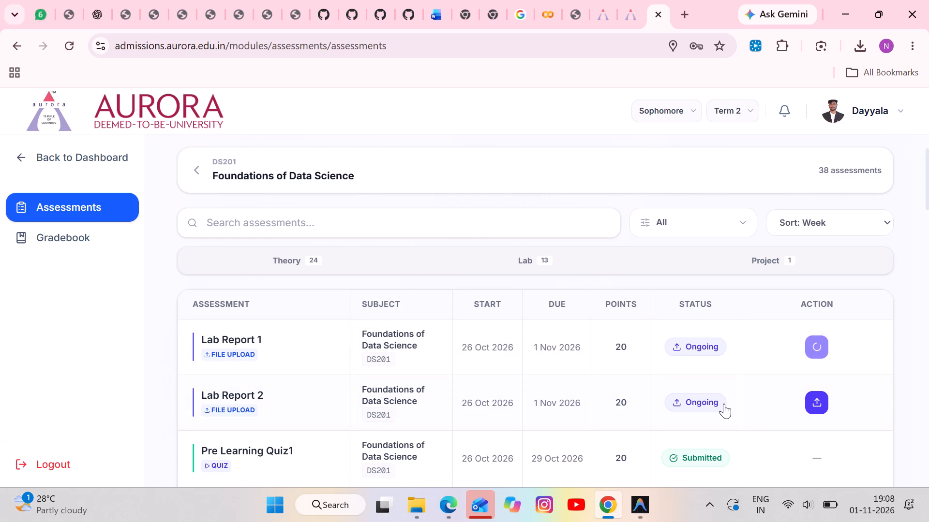
scroll(724, 404, "down", 1)
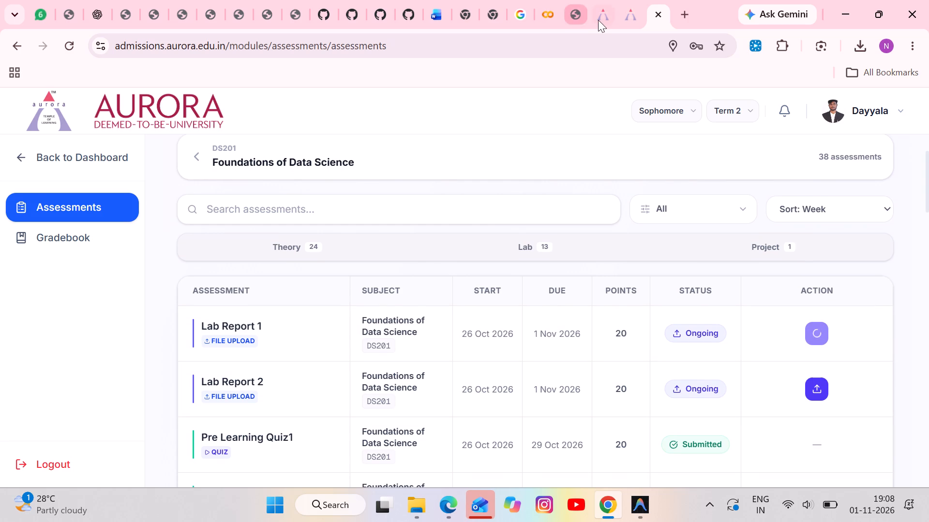
Look through the LAB1 FDS Colab notebook's NumPy array creation, attributes and data types sections.
left_click(548, 22)
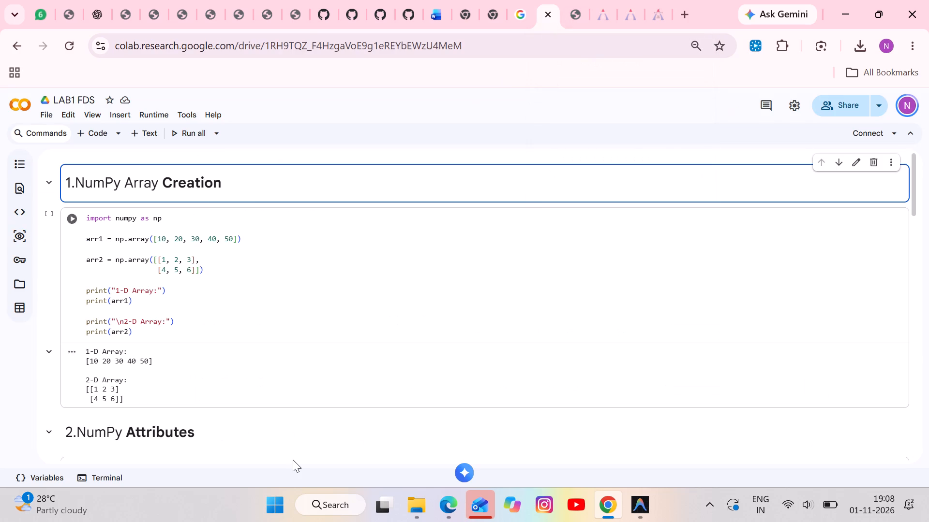
scroll(293, 460, "down", 1)
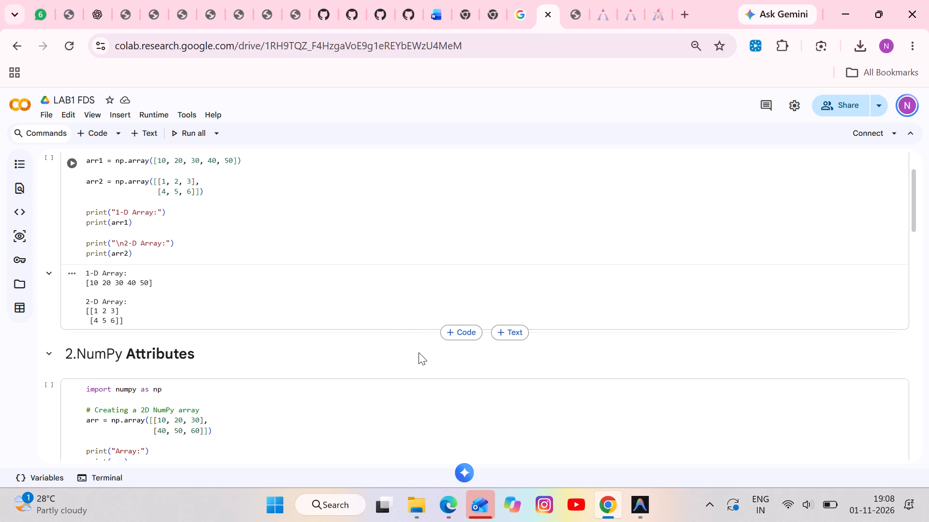
scroll(409, 135, "up", 1)
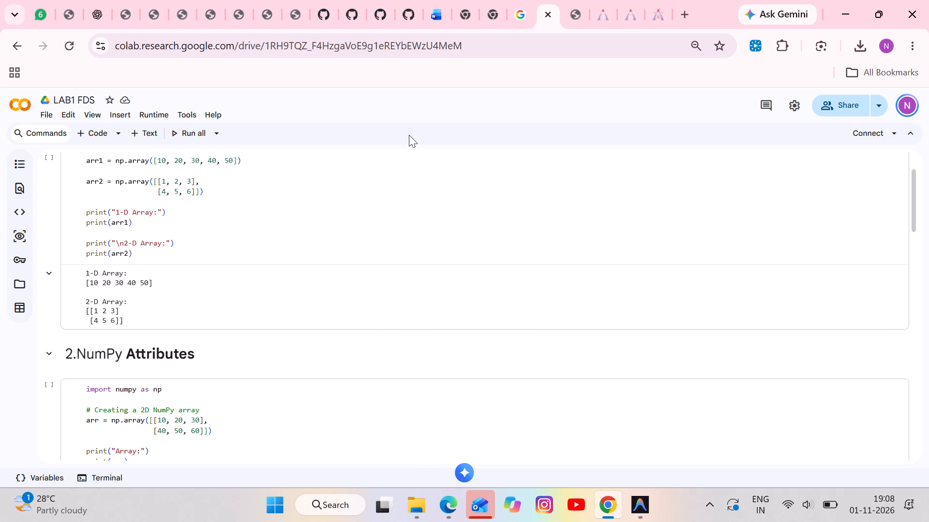
scroll(409, 135, "up", 1)
scroll(391, 289, "up", 1)
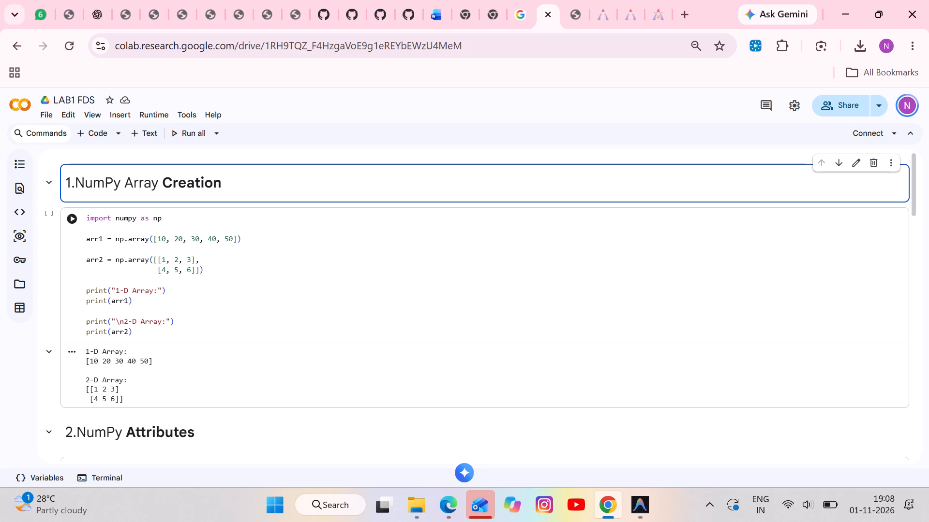
scroll(417, 426, "down", 1)
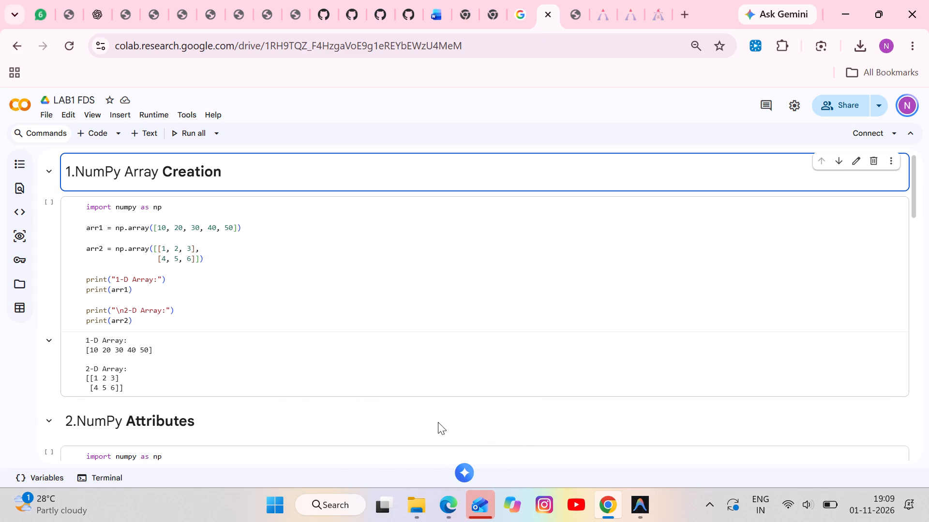
scroll(438, 422, "down", 2)
scroll(439, 344, "down", 1)
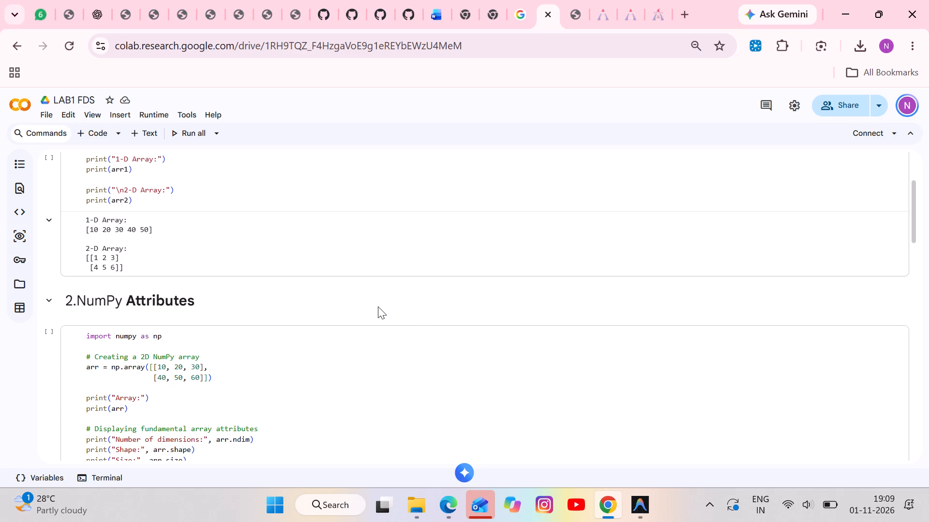
scroll(354, 276, "down", 2)
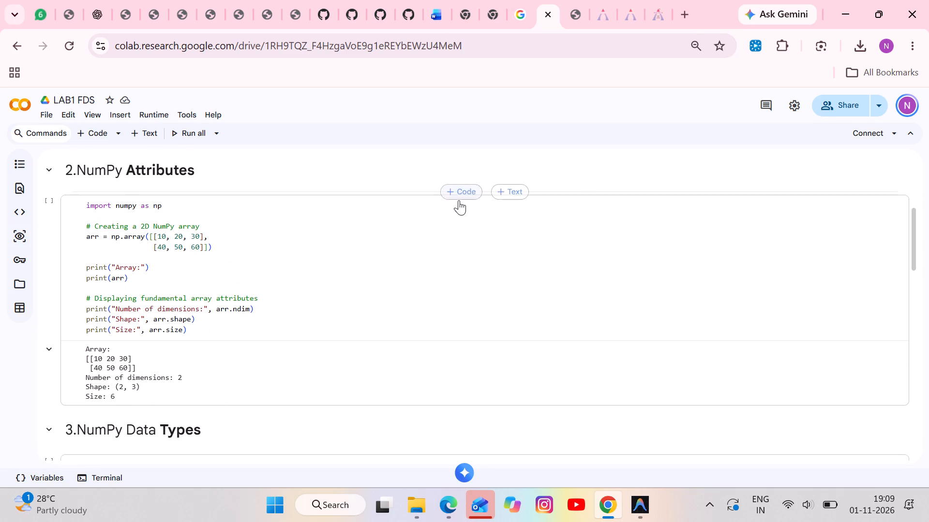
scroll(459, 200, "right", 1)
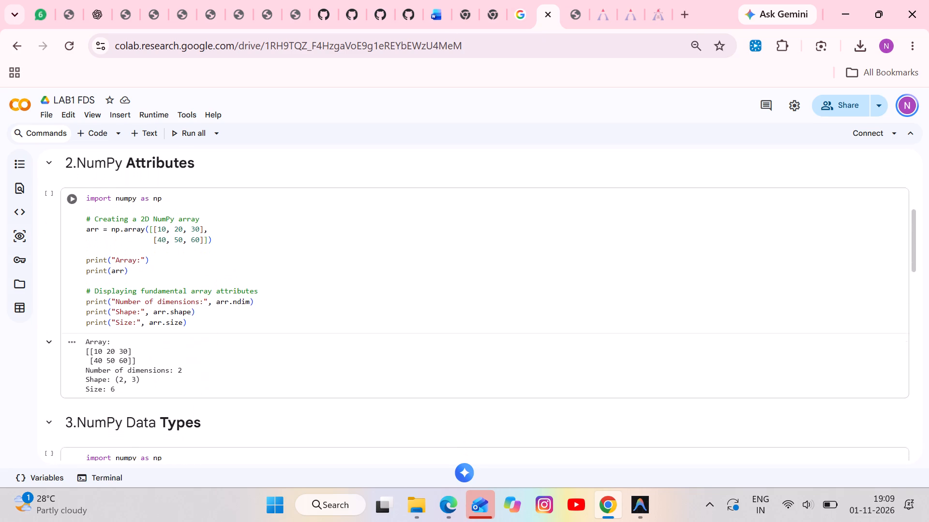
scroll(459, 200, "right", 1)
scroll(390, 410, "down", 1)
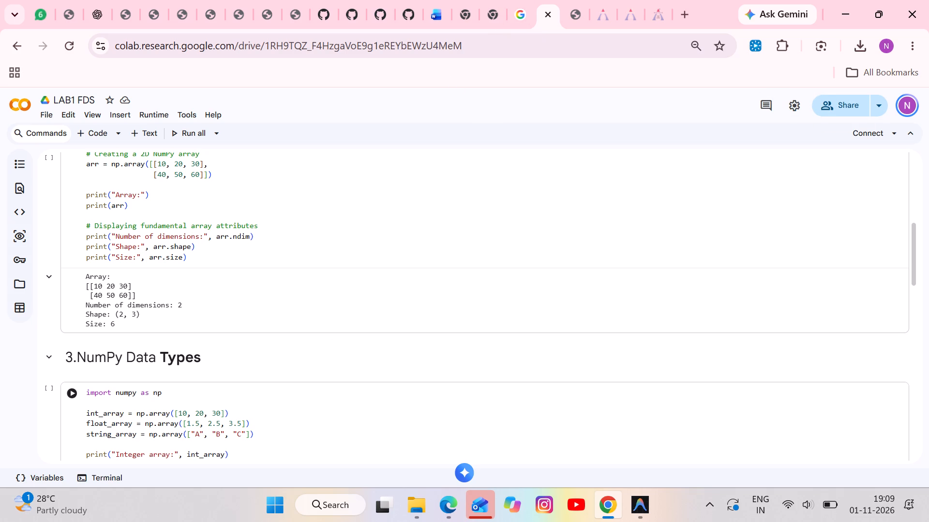
scroll(322, 391, "down", 4)
scroll(322, 391, "up", 3)
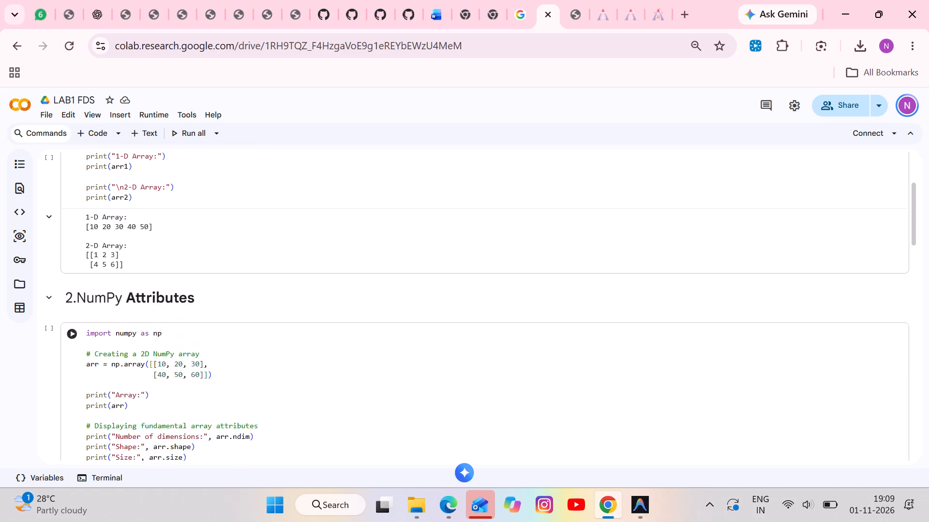
scroll(322, 391, "up", 2)
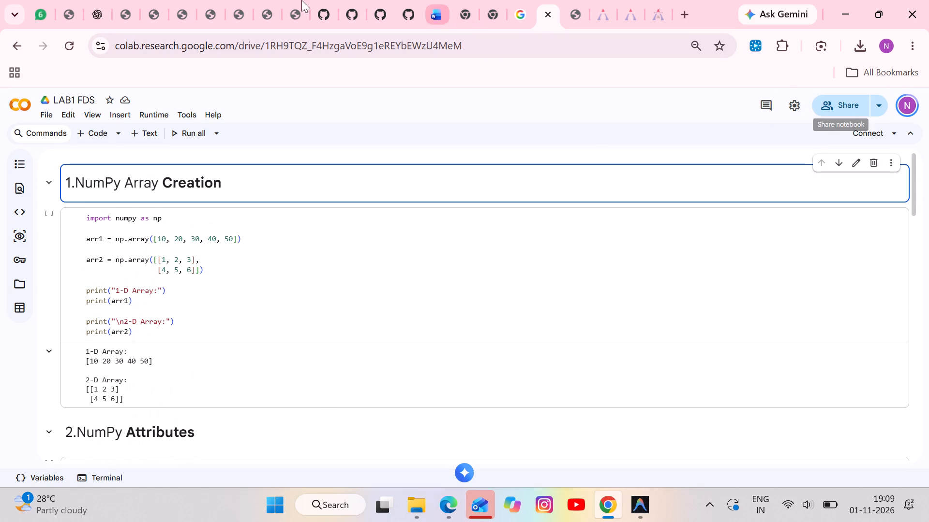
Check the opening pages of the exported FDS Lab Report 1 PDF.
left_click(82, 14)
scroll(411, 259, "down", 2)
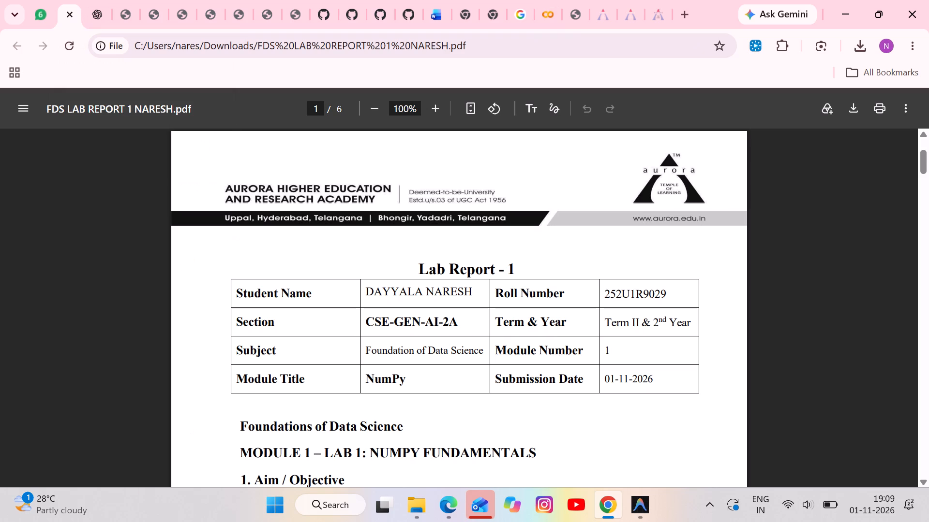
scroll(411, 259, "down", 4)
scroll(392, 302, "up", 3)
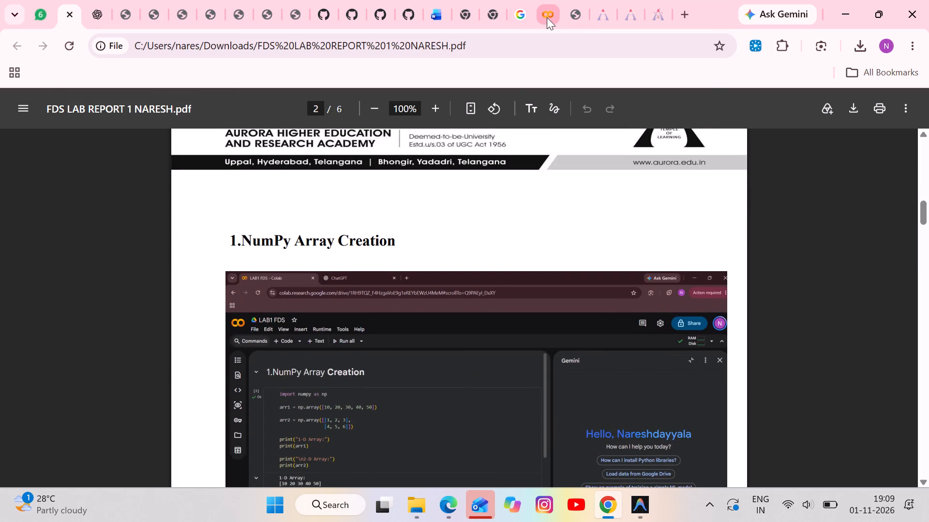
Check the general access setting in the LAB1 FDS Colab notebook's sharing options and close them.
left_click(546, 0)
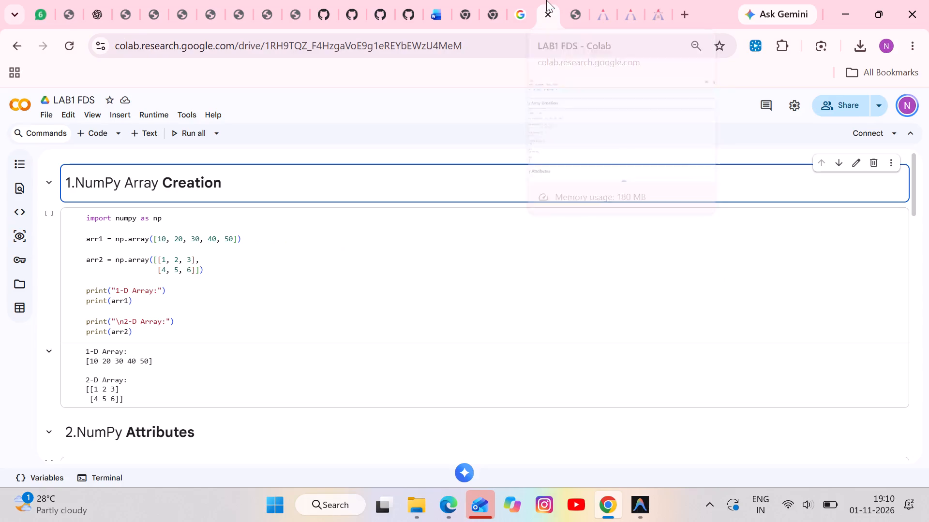
left_click(851, 107)
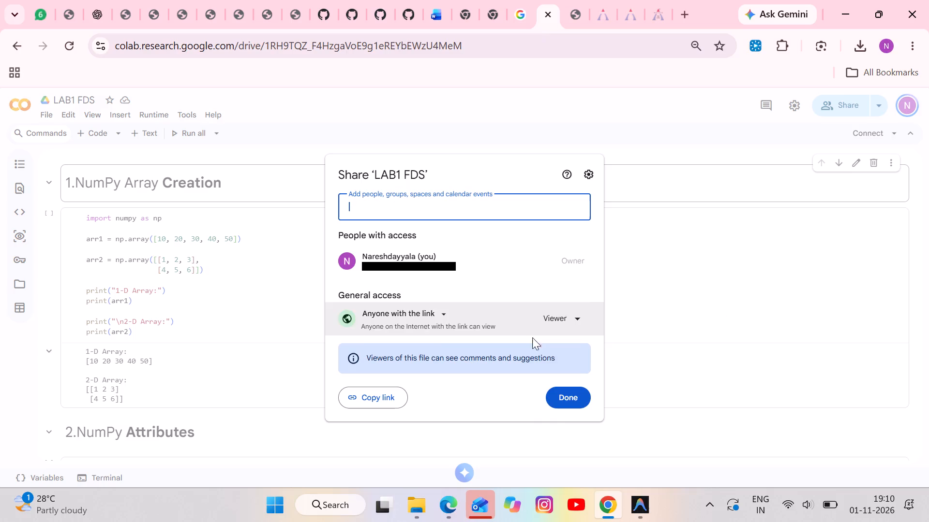
left_click(567, 400)
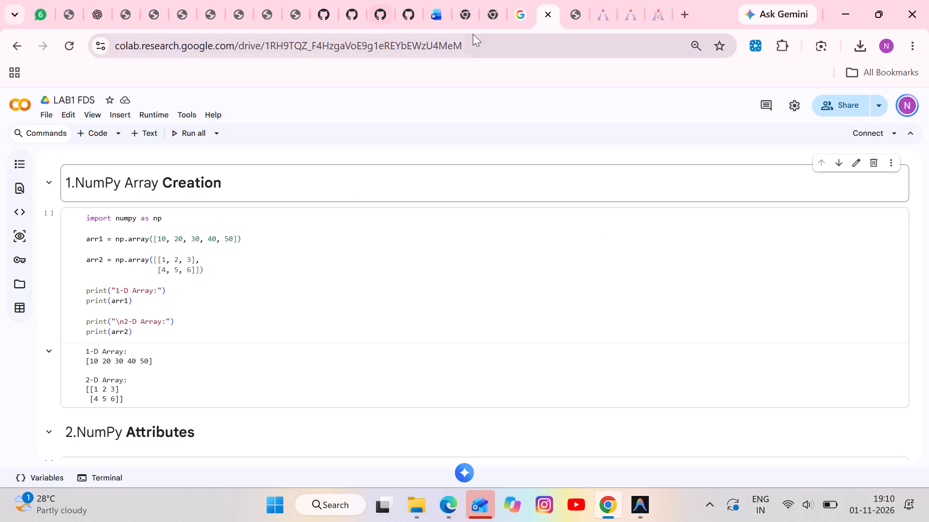
Review the FDS Lab Report 1 Word document through to the Colab link at its end and return to the first page.
left_click(436, 23)
scroll(528, 383, "down", 14)
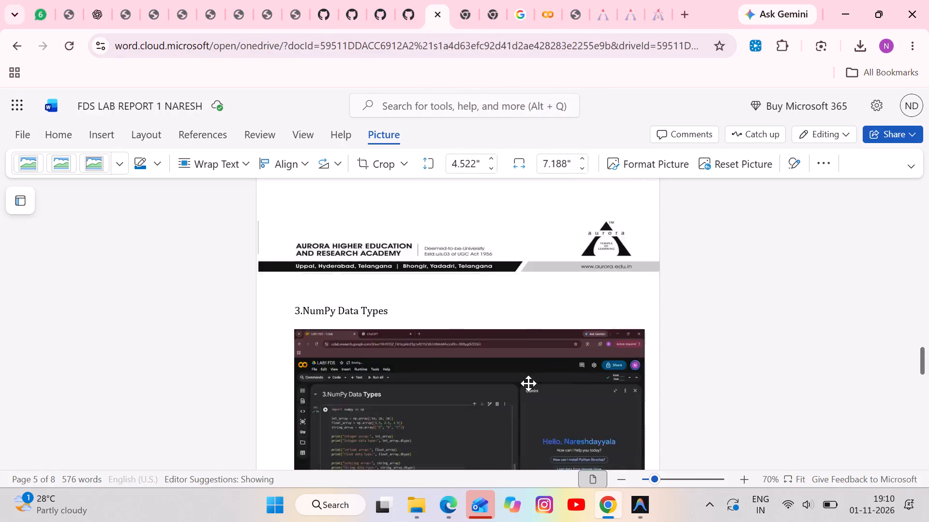
scroll(528, 383, "down", 14)
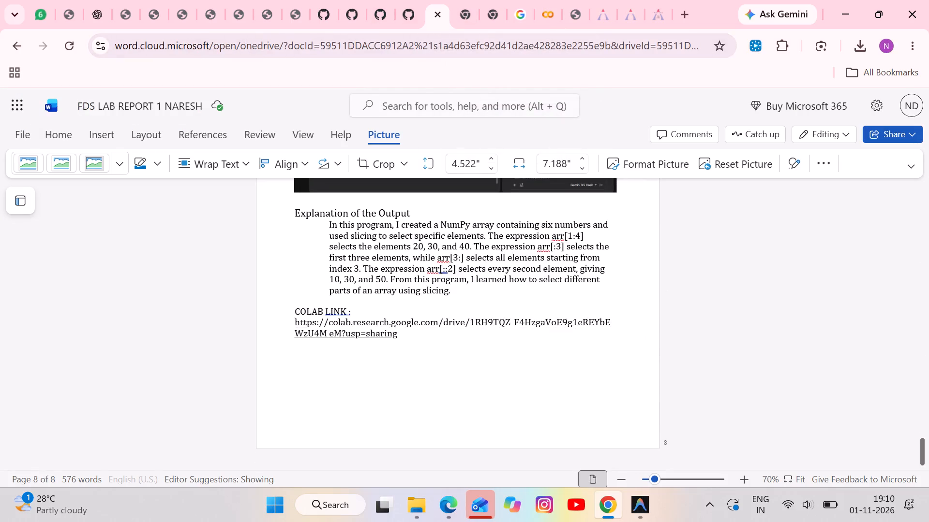
scroll(517, 346, "up", 2)
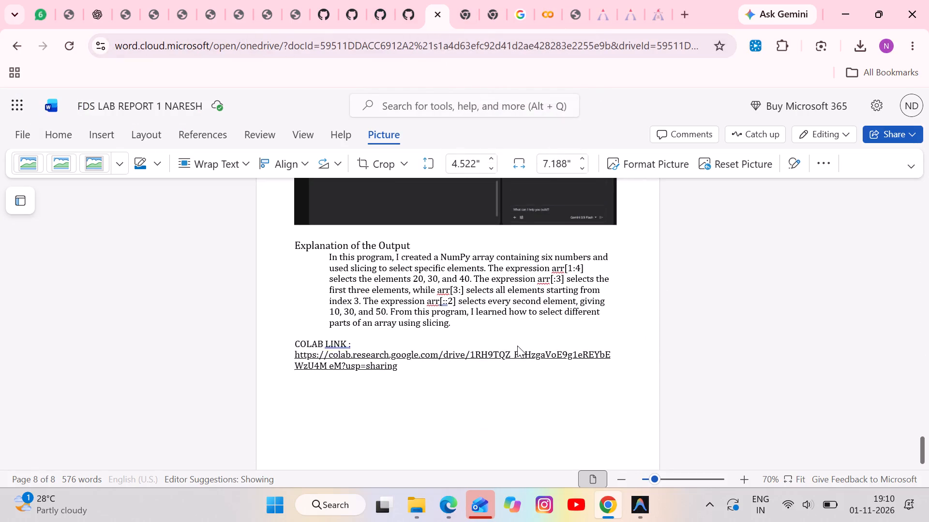
scroll(517, 346, "up", 15)
scroll(517, 346, "up", 9)
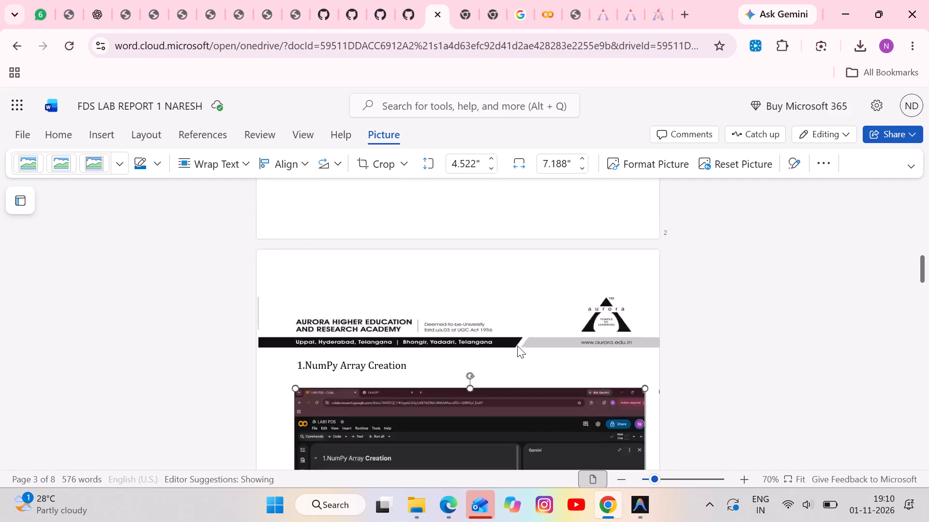
scroll(517, 346, "up", 16)
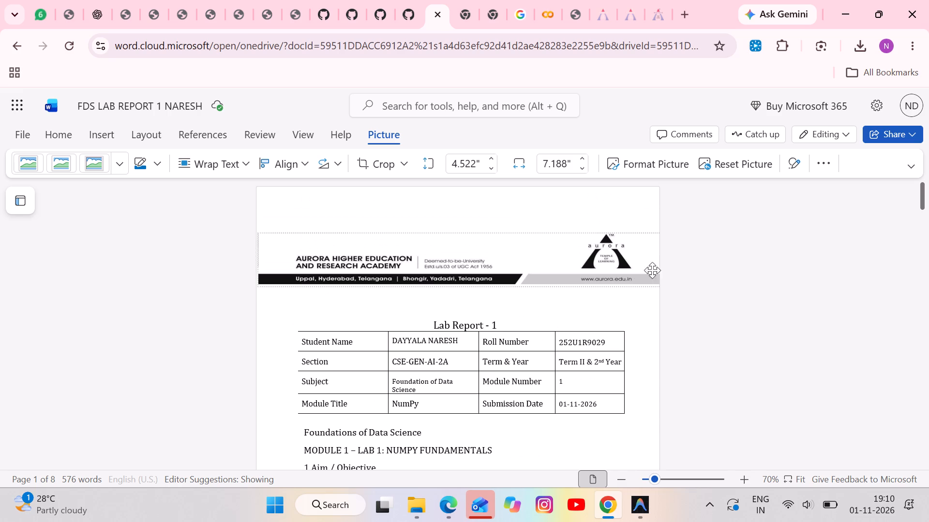
Delete the college address and contact lines below the 5.Slicing item in the Word report's concepts list.
scroll(367, 521, "down", 1)
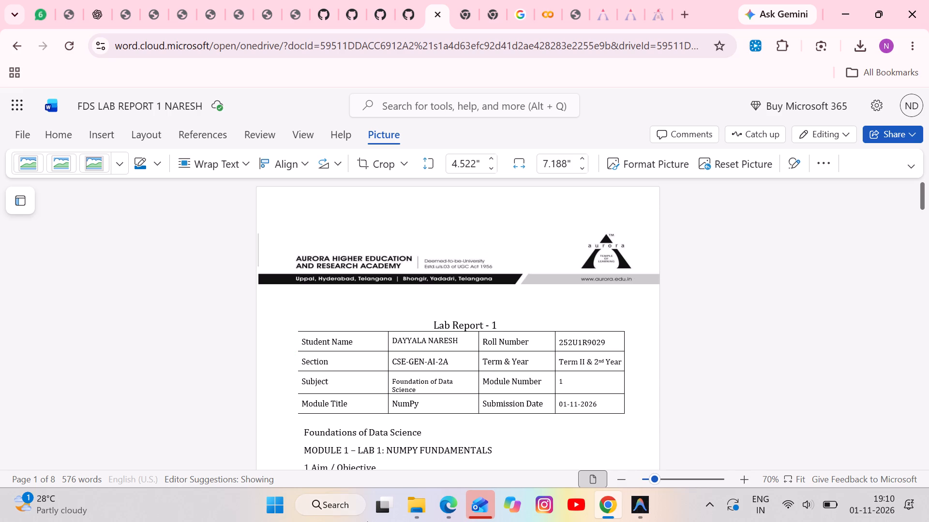
scroll(367, 521, "down", 1)
scroll(523, 399, "down", 5)
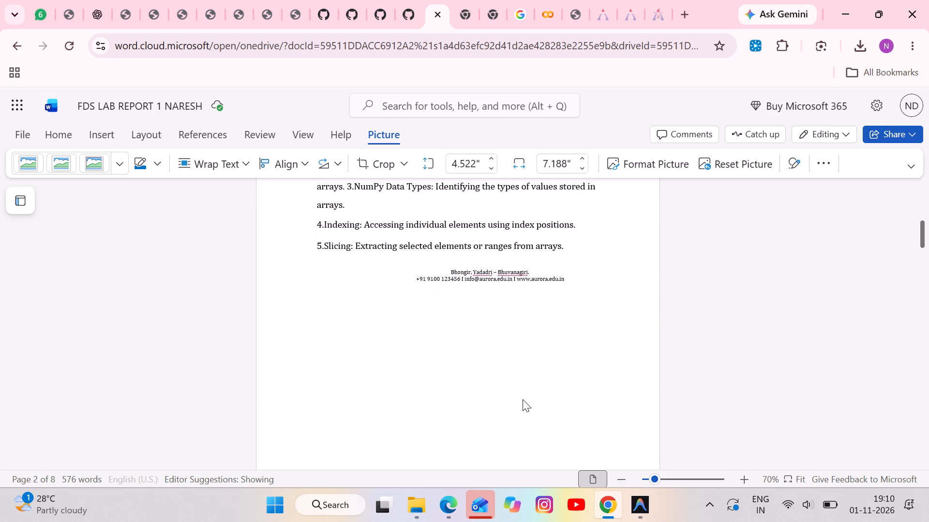
scroll(523, 399, "down", 1)
scroll(523, 399, "up", 3)
scroll(523, 399, "down", 3)
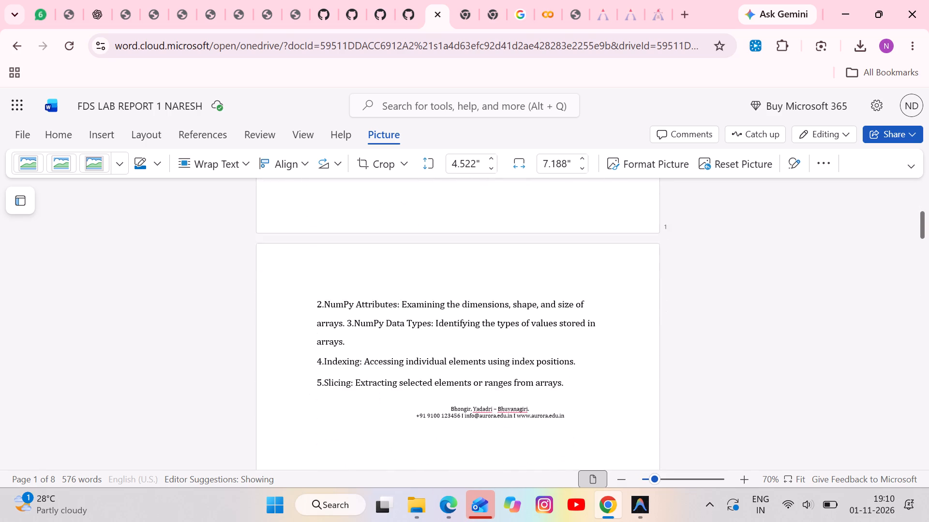
scroll(523, 399, "down", 1)
scroll(564, 207, "up", 1)
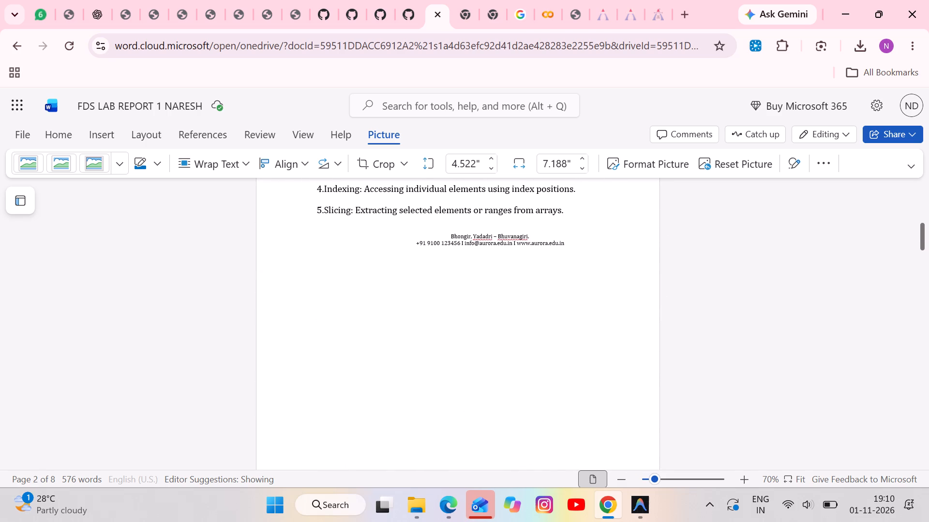
left_click_drag(571, 241, 421, 238)
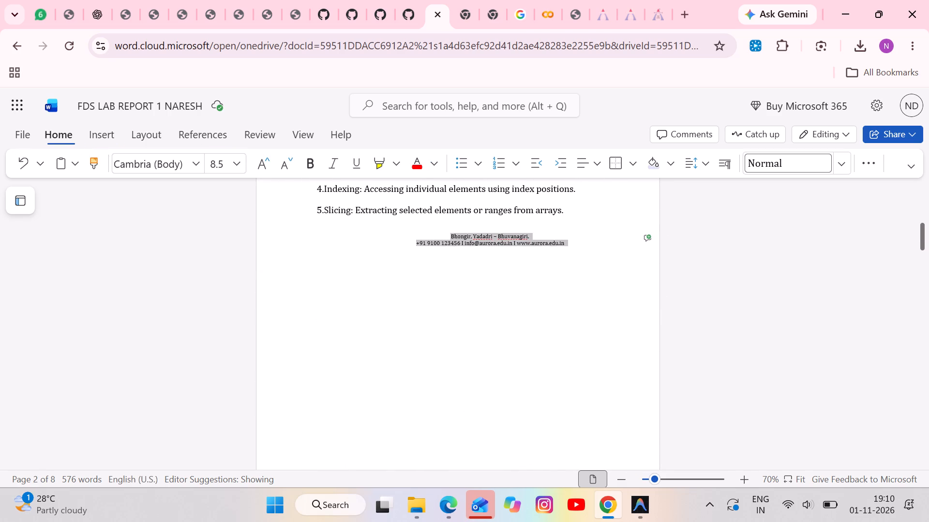
key("BackSpace")
Delete the college address and contact lines on the nearly empty page before the 2.NumPy Attributes section.
scroll(421, 238, "up", 4)
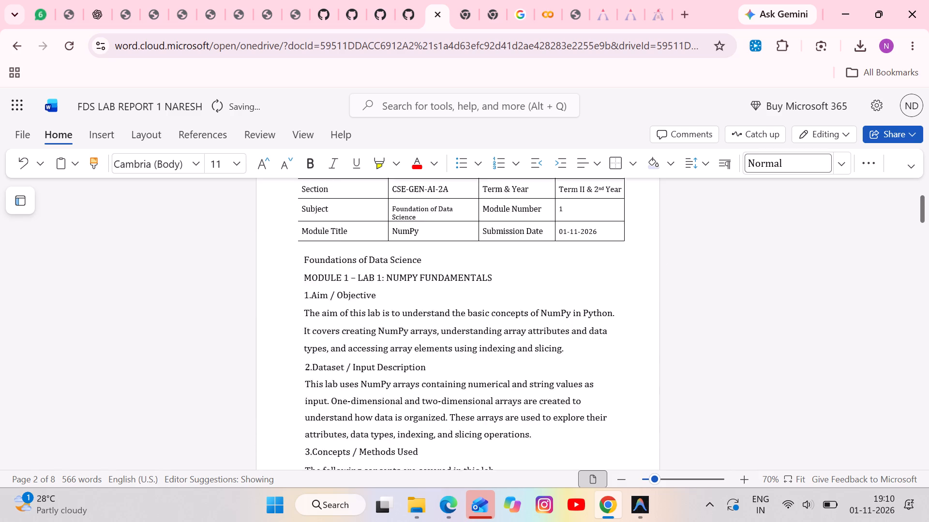
scroll(421, 238, "up", 1)
scroll(494, 263, "down", 1)
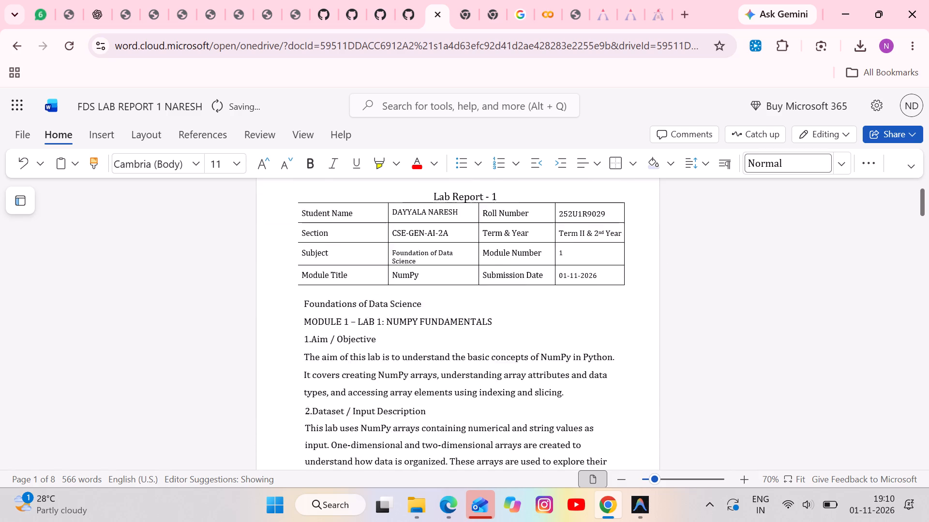
scroll(494, 263, "down", 2)
scroll(494, 263, "up", 1)
scroll(494, 263, "down", 1)
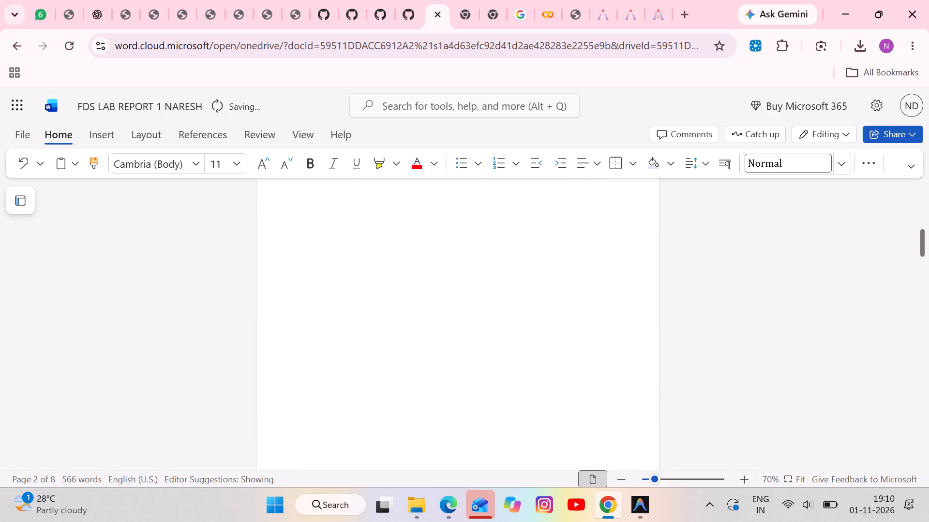
scroll(494, 263, "down", 3)
scroll(417, 257, "up", 2)
scroll(417, 257, "down", 1)
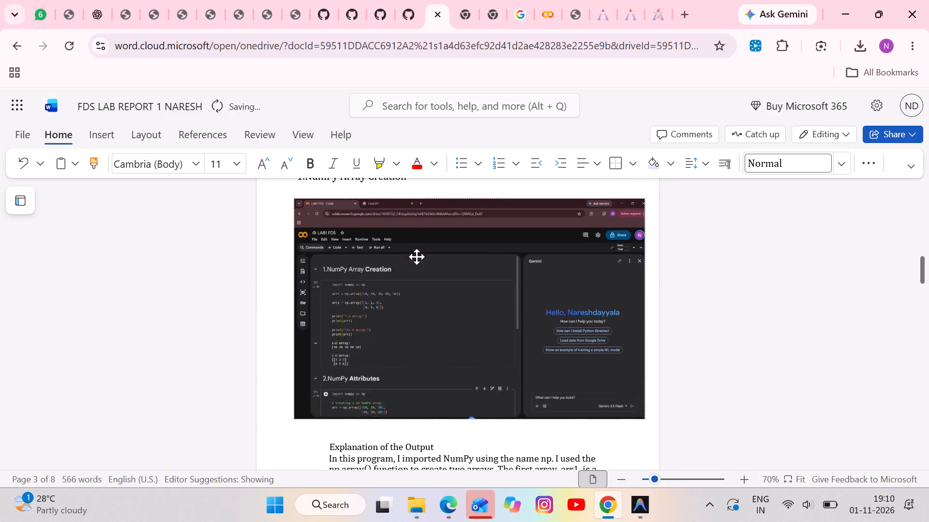
scroll(417, 257, "down", 2)
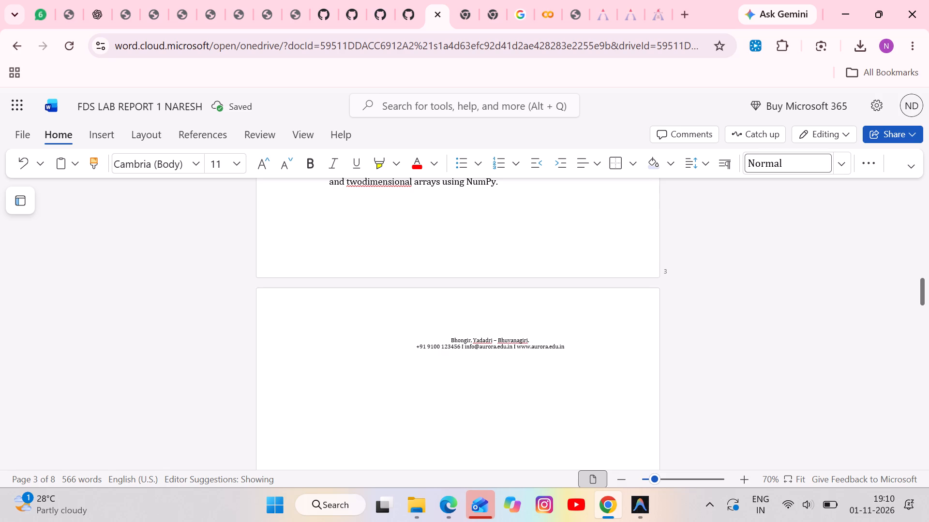
left_click_drag(592, 354, 402, 321)
key("BackSpace")
key("BackSpace")
key("BackSpace")
key("BackSpace")
key("BackSpace")
key("BackSpace")
key("BackSpace")
key("BackSpace")
key("BackSpace")
key("BackSpace")
key("BackSpace")
key("BackSpace")
key("BackSpace")
key("BackSpace")
key("BackSpace")
key("BackSpace")
key("BackSpace")
key("BackSpace")
key("BackSpace")
key("BackSpace")
key("BackSpace")
key("BackSpace")
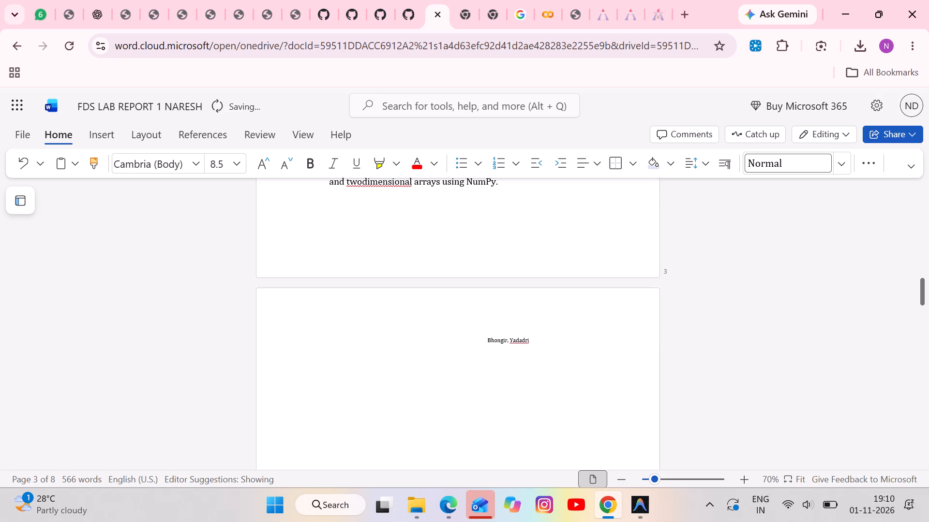
Set the text from the Foundations of Data Science heading through the 5.Slicing item to font size 11.
scroll(402, 321, "down", 3)
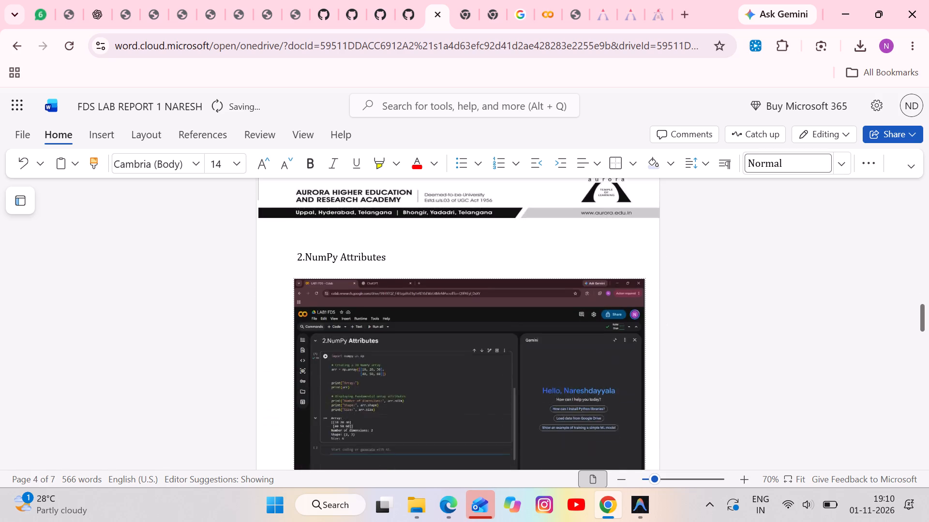
scroll(402, 321, "up", 7)
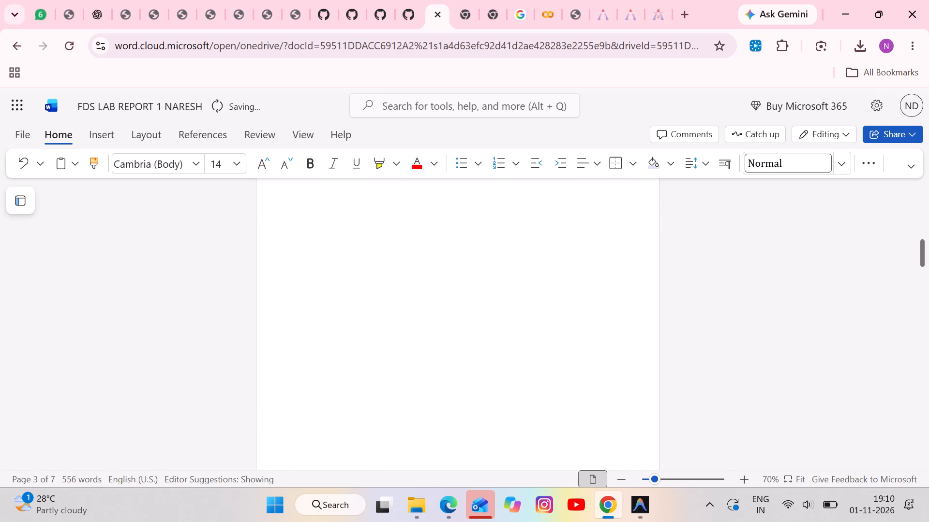
scroll(402, 321, "up", 1)
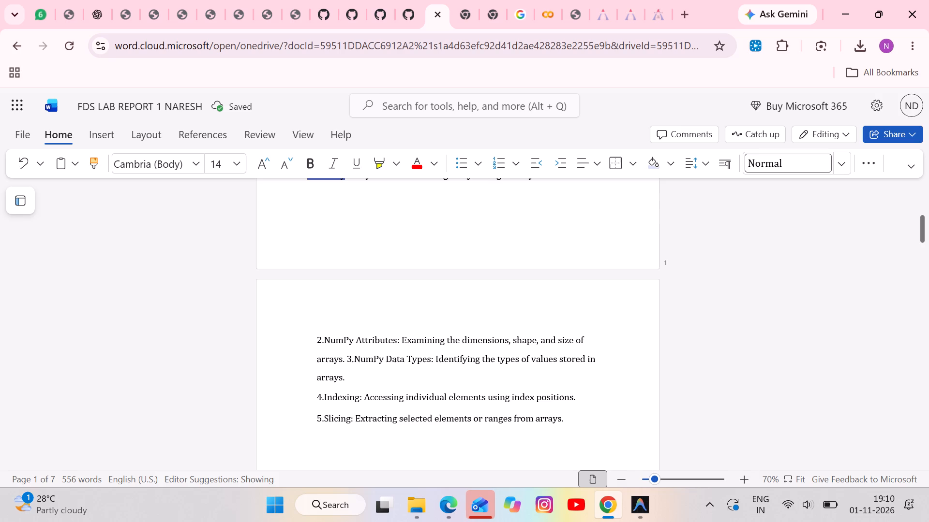
left_click_drag(575, 415, 331, 213)
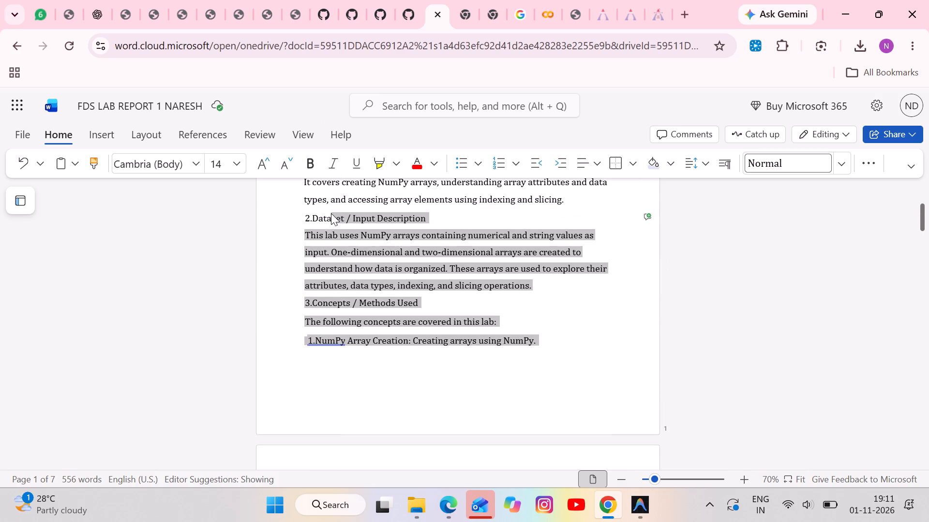
left_click_drag(331, 213, 295, 220)
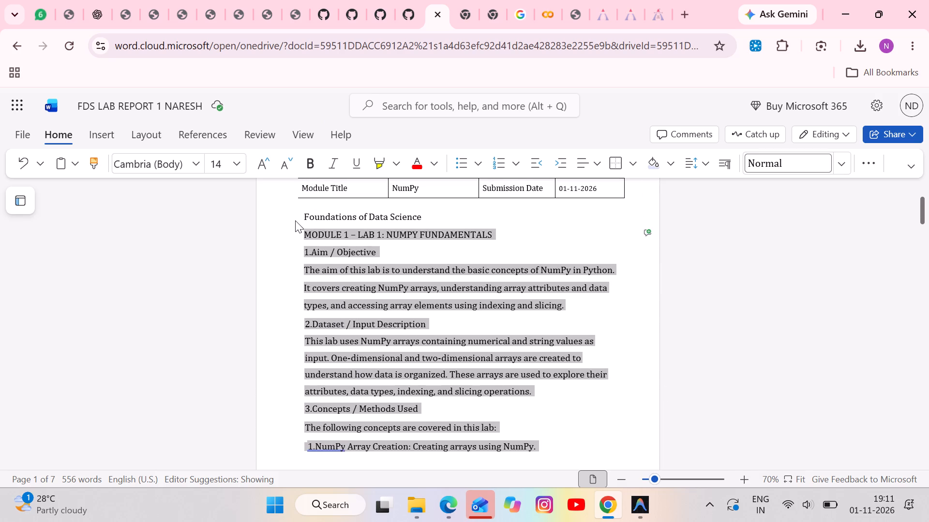
left_click_drag(295, 220, 295, 220)
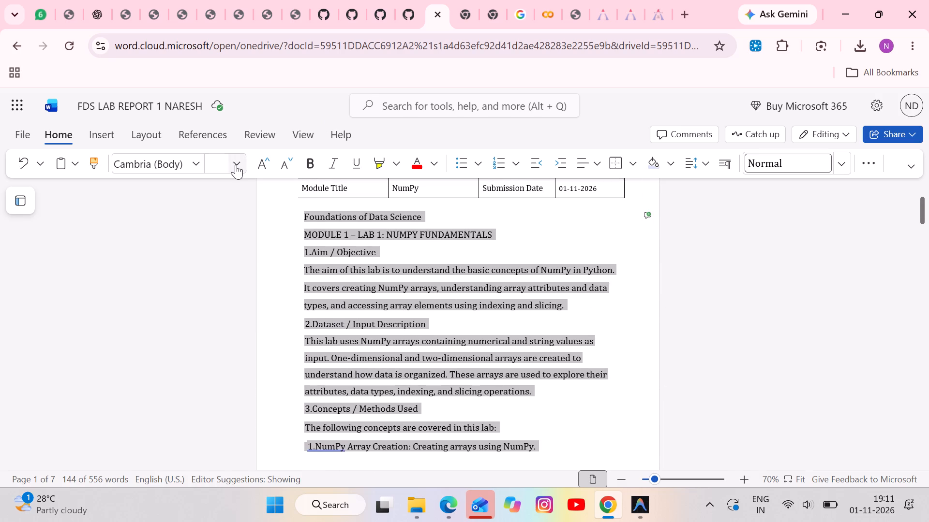
left_click(236, 164)
left_click(278, 240)
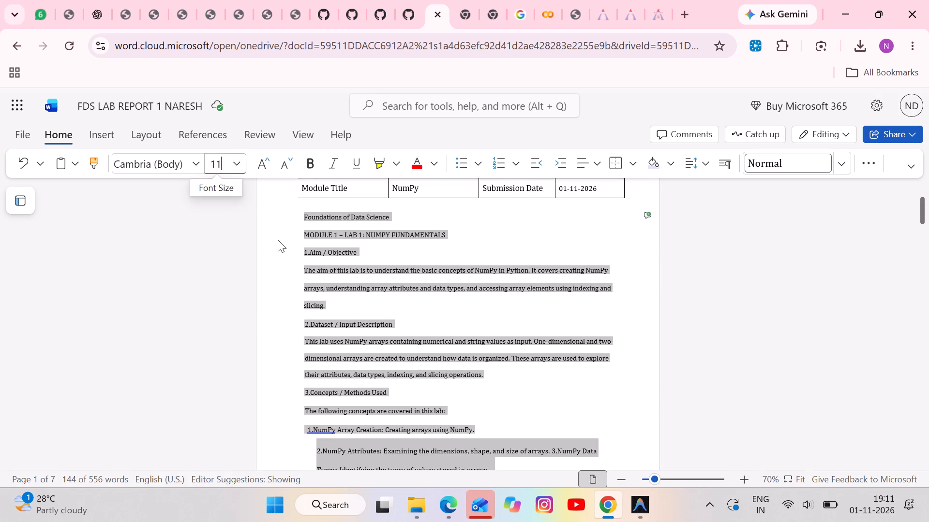
left_click(544, 290)
Copy the 5.Slicing line and delete it from the second page together with its empty paragraph.
scroll(544, 290, "down", 3)
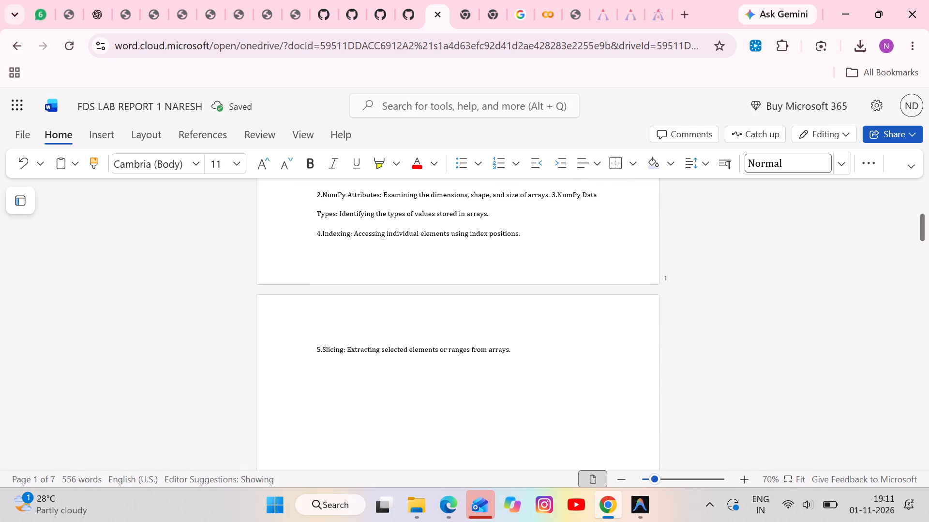
scroll(453, 333, "down", 1)
left_click_drag(524, 312, 316, 329)
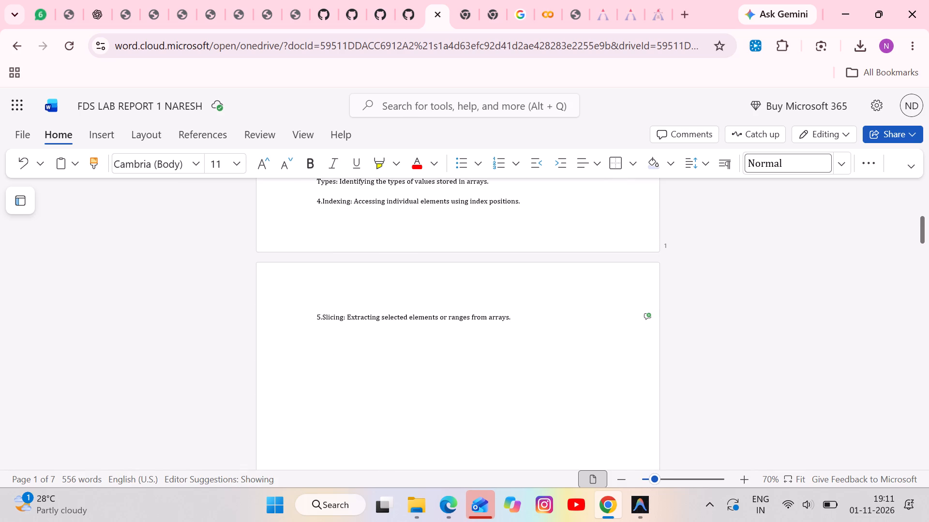
left_click_drag(316, 329, 310, 310)
key("ctrl+c")
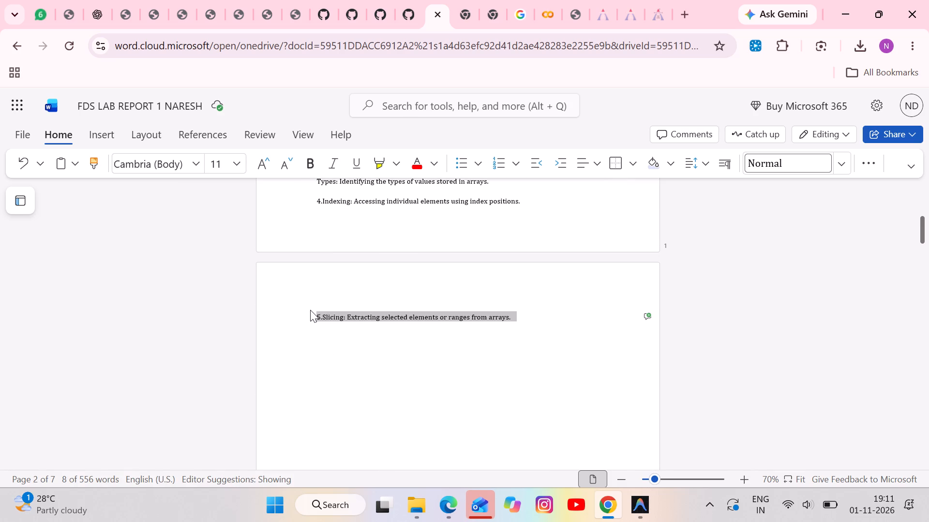
key("BackSpace")
key("BackSpace")
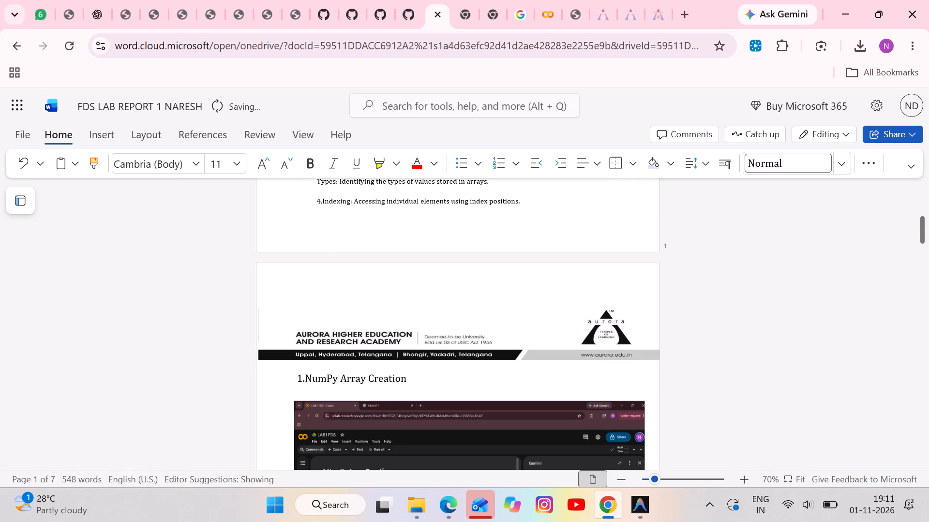
key("Return")
key("BackSpace")
key("BackSpace")
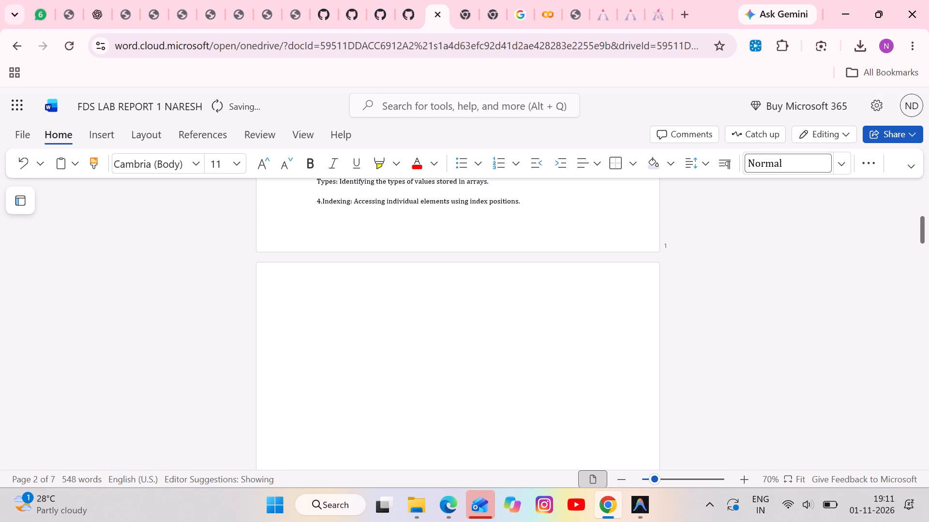
Insert the number "3." before "Types: Identifying the types of values stored in arrays" in the concepts list.
scroll(425, 267, "up", 2)
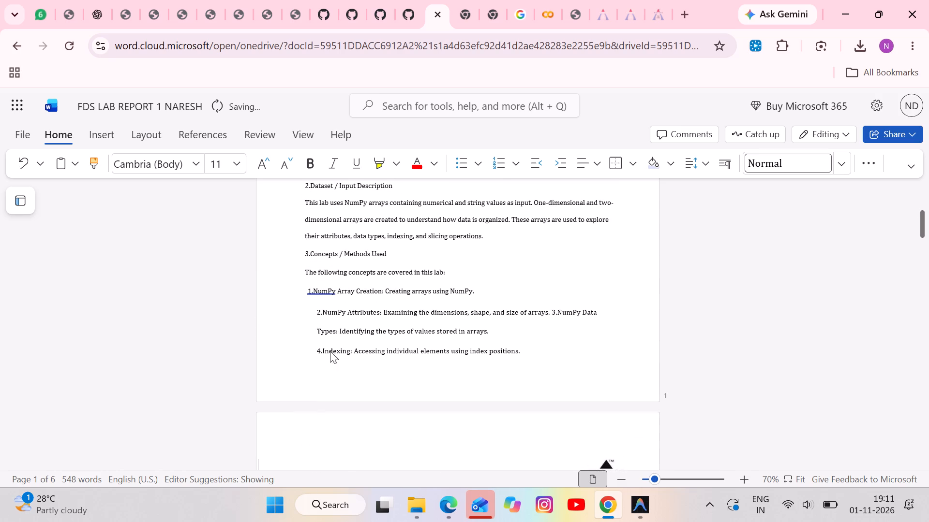
left_click(318, 333)
key("3")
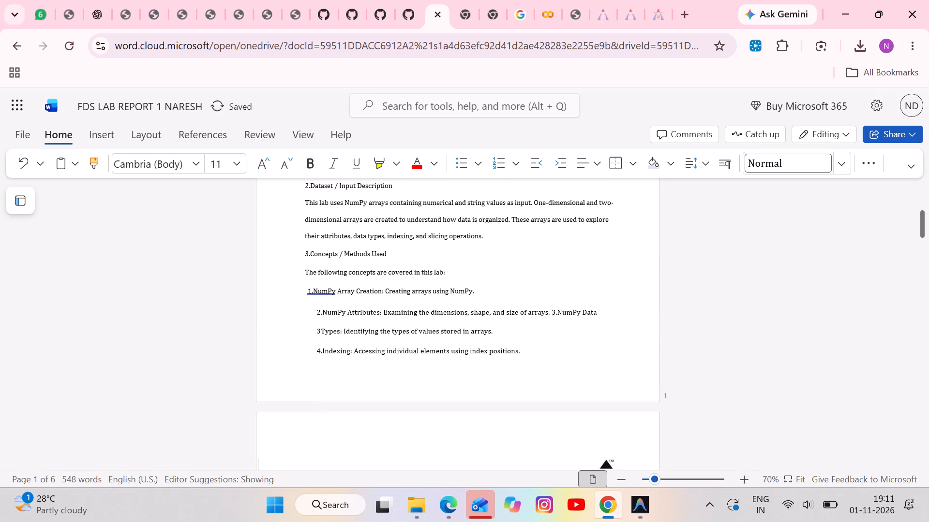
key("period")
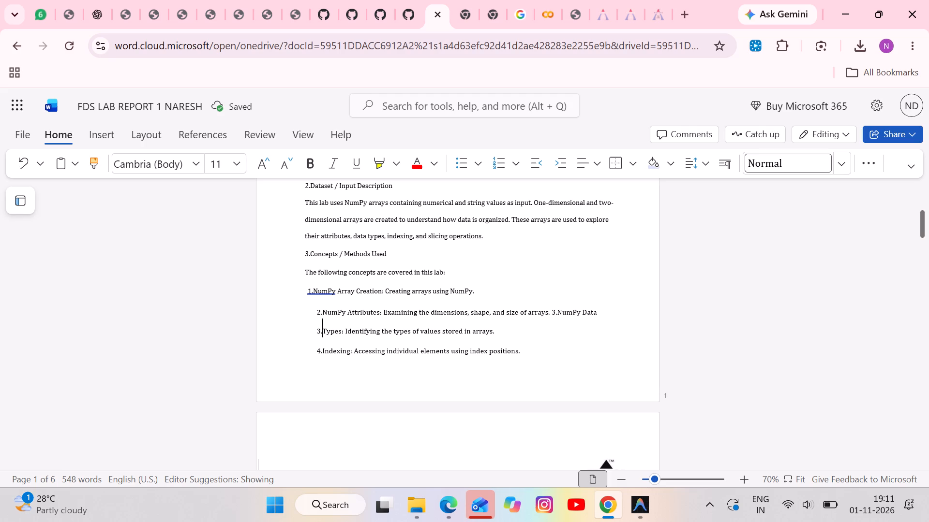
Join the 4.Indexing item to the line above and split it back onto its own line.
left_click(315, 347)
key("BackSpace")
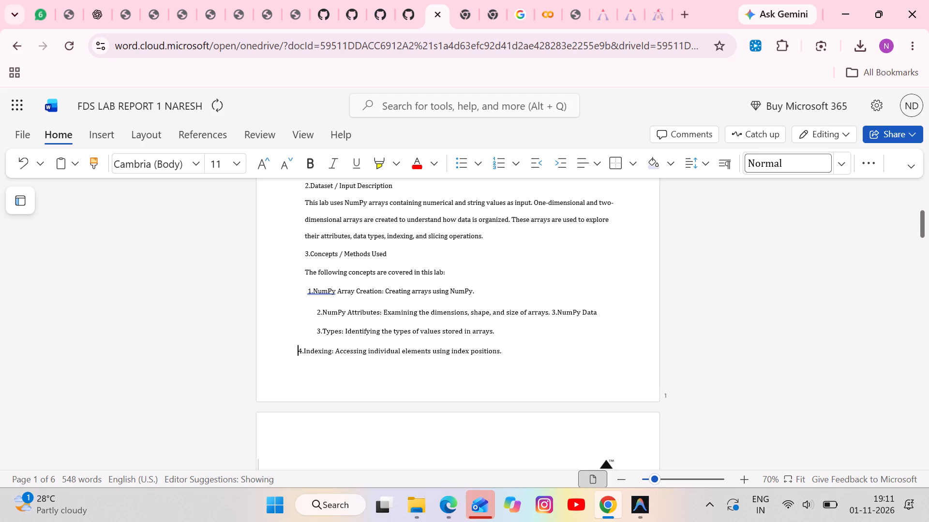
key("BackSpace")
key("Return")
Delete the Foundations of Data Science heading beneath the student details table.
scroll(315, 347, "up", 1)
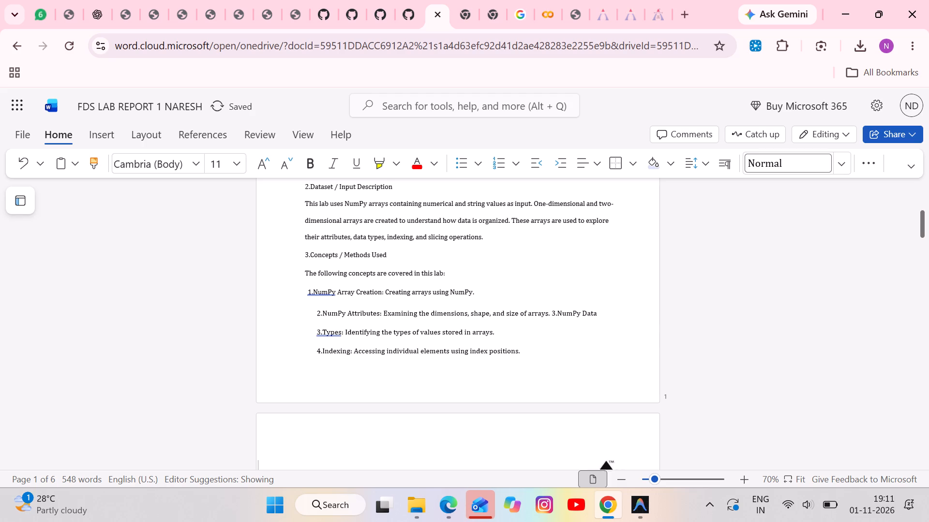
scroll(315, 347, "up", 1)
scroll(401, 232, "up", 1)
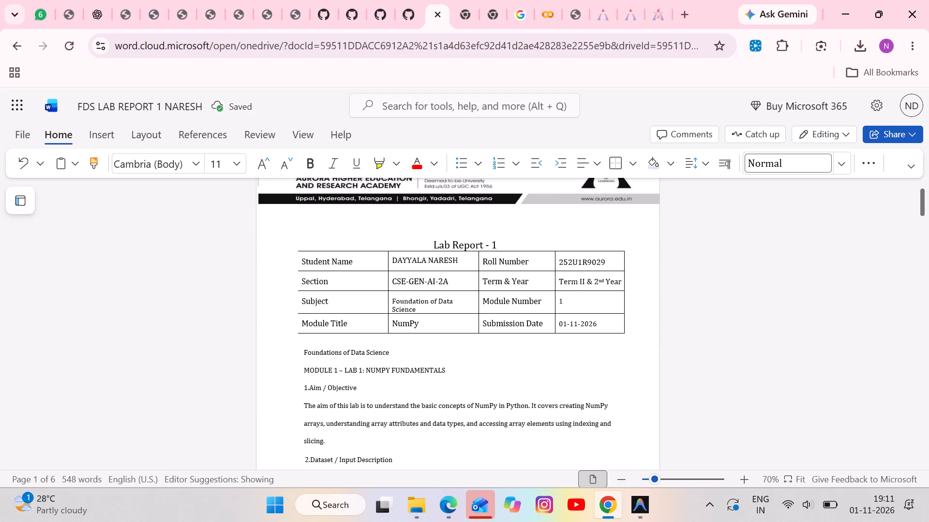
left_click_drag(394, 352, 291, 339)
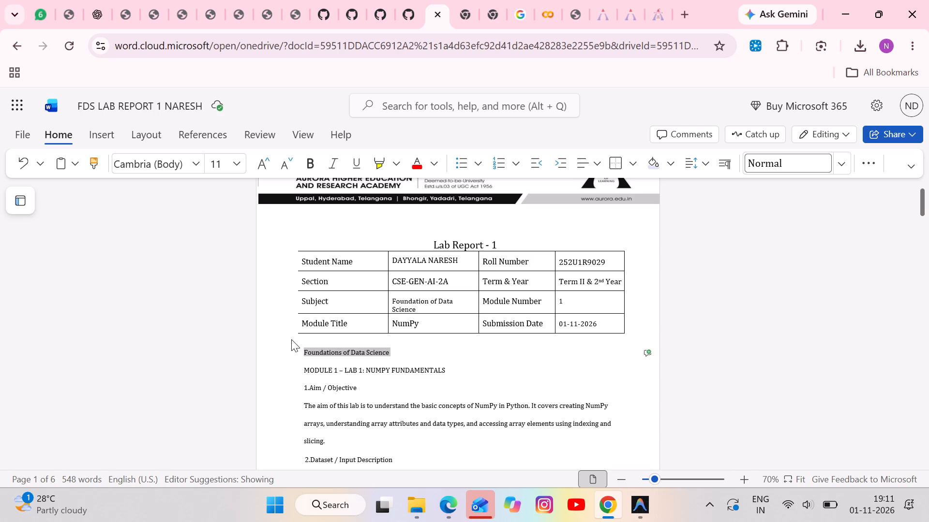
key("BackSpace")
key("BackSpace")
key("BackSpace")
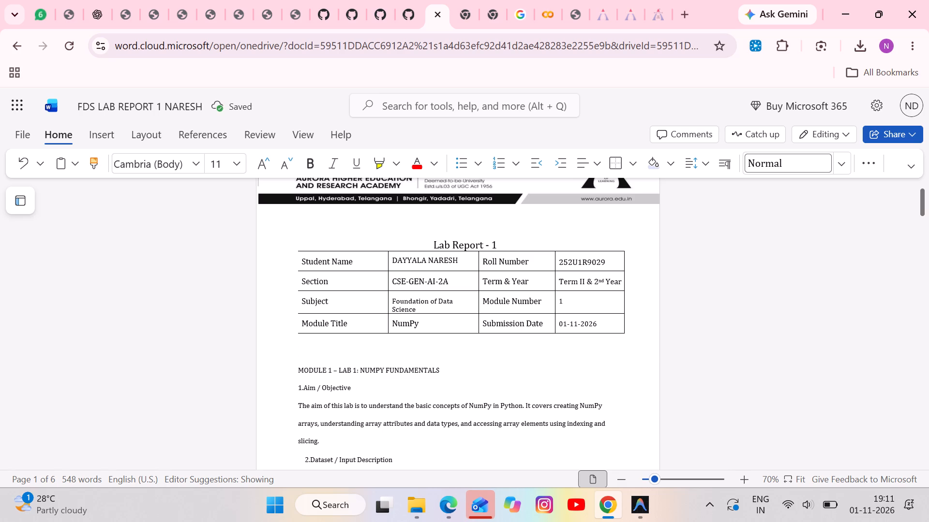
key("BackSpace")
key("BackSpace")
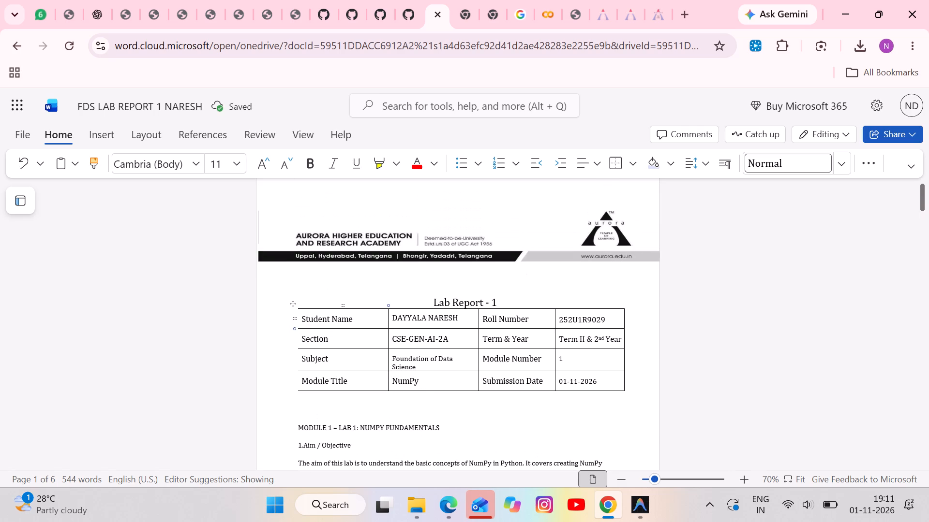
Remove the blank space between the Aurora letterhead banner and the Lab Report - 1 title.
left_click(413, 274)
left_click(413, 274)
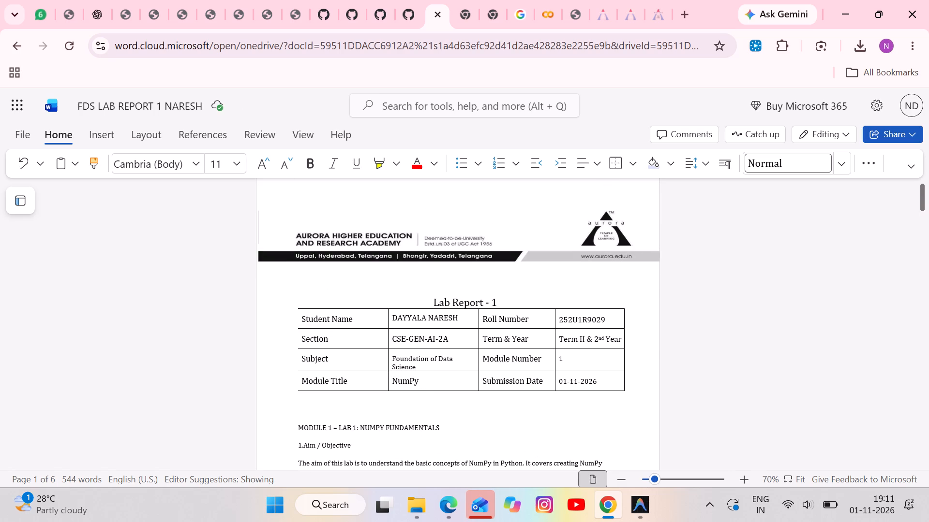
left_click(413, 274)
key("BackSpace")
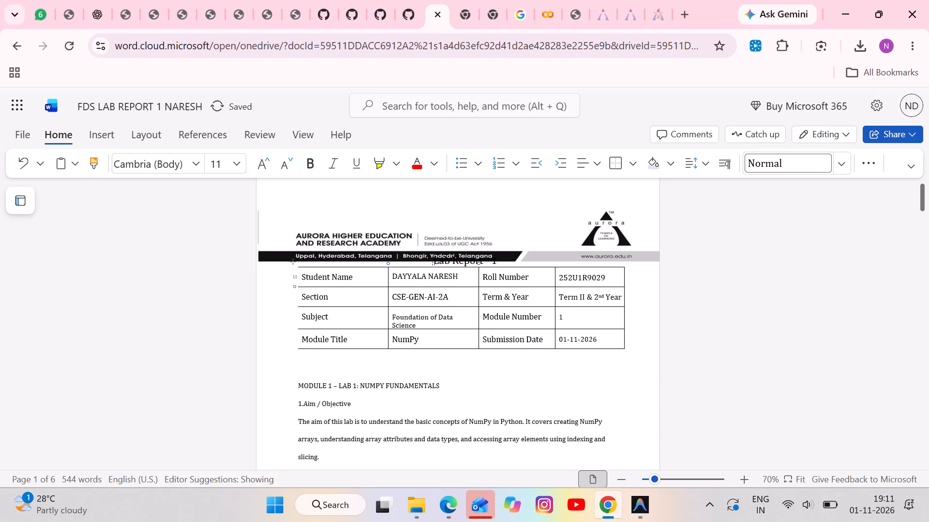
Insert one line break at the Lab Report - 1 title to space it from the Aurora letterhead banner.
key("Return")
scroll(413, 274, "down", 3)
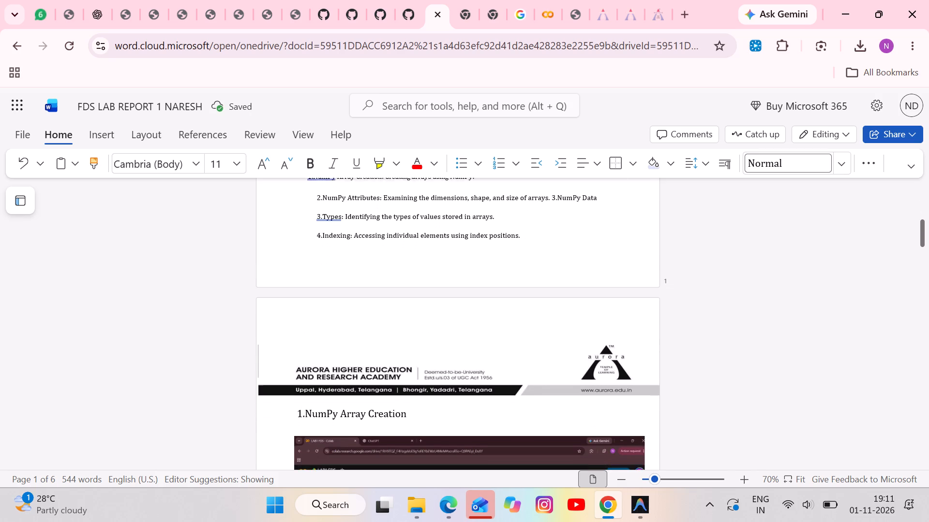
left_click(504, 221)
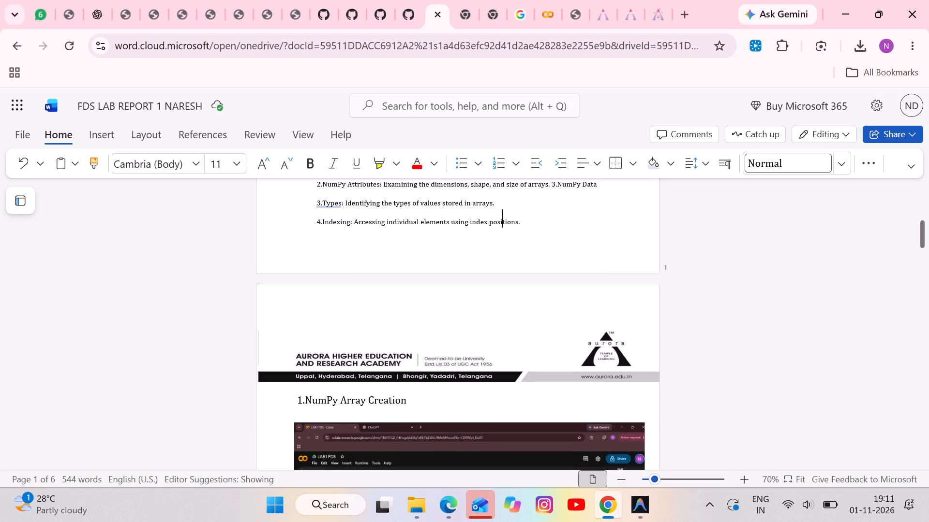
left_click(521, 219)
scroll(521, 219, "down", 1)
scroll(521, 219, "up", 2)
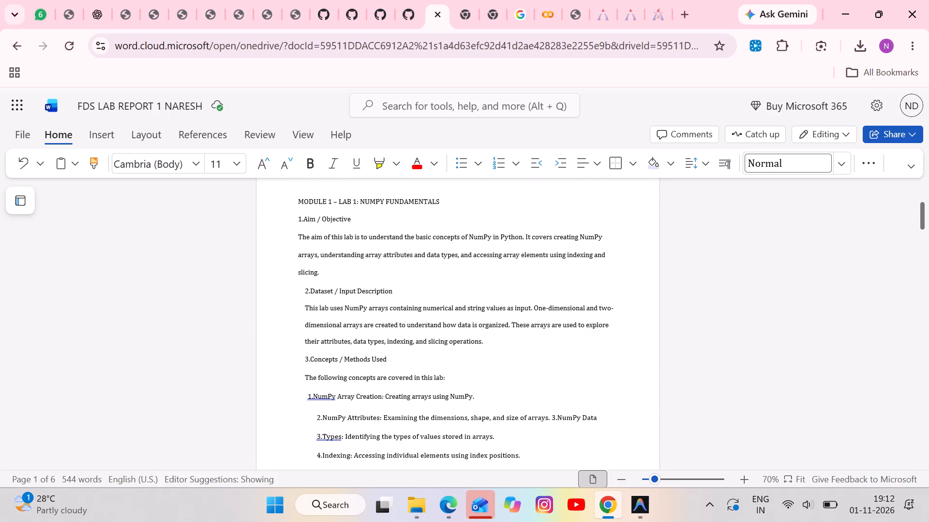
Indent the "1.NumPy Array Creation" item with six spaces so it lines up with the concept items below it.
left_click(306, 391)
key("space")
key("space")
key("space")
key("space")
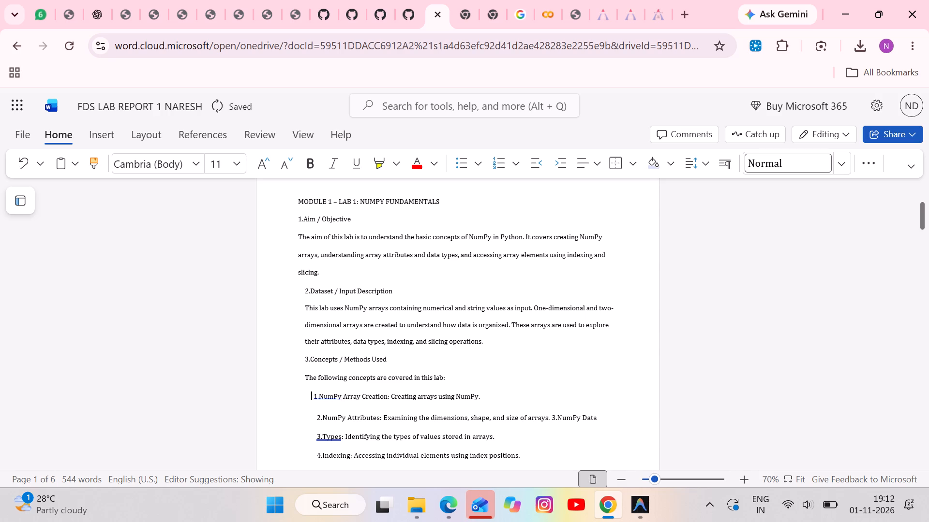
key("space")
key("space")
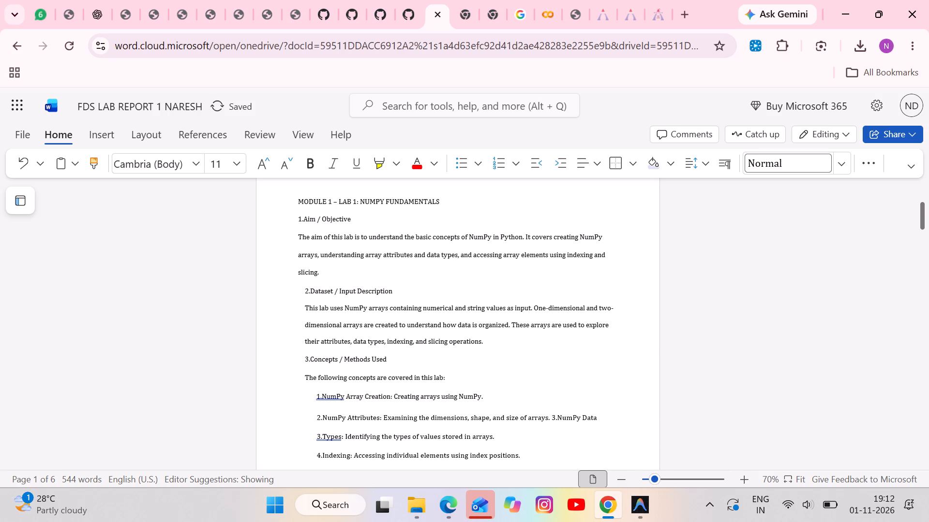
Put "3.NumPy Data Types" on its own line by removing the extra "3." before "Types" and breaking the line before "3.NumPy Data".
left_click(320, 434)
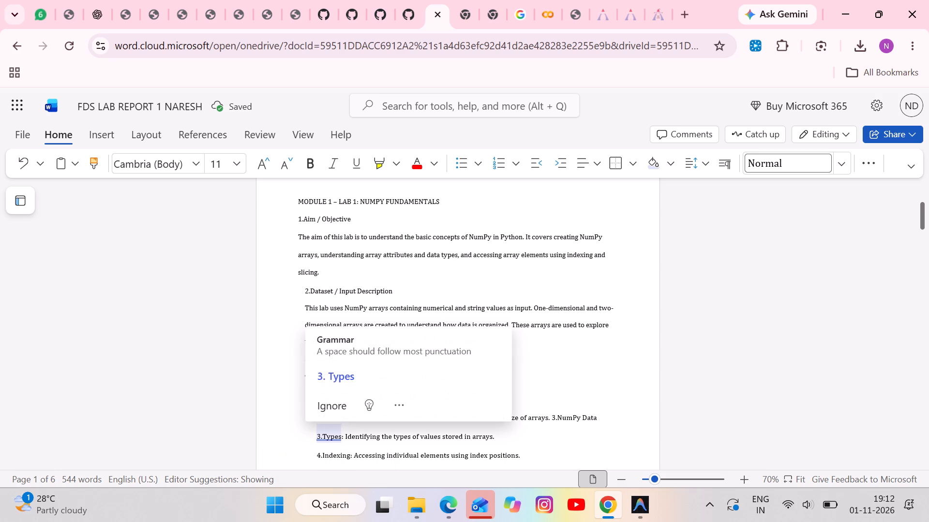
key("Right")
key("BackSpace")
key("BackSpace")
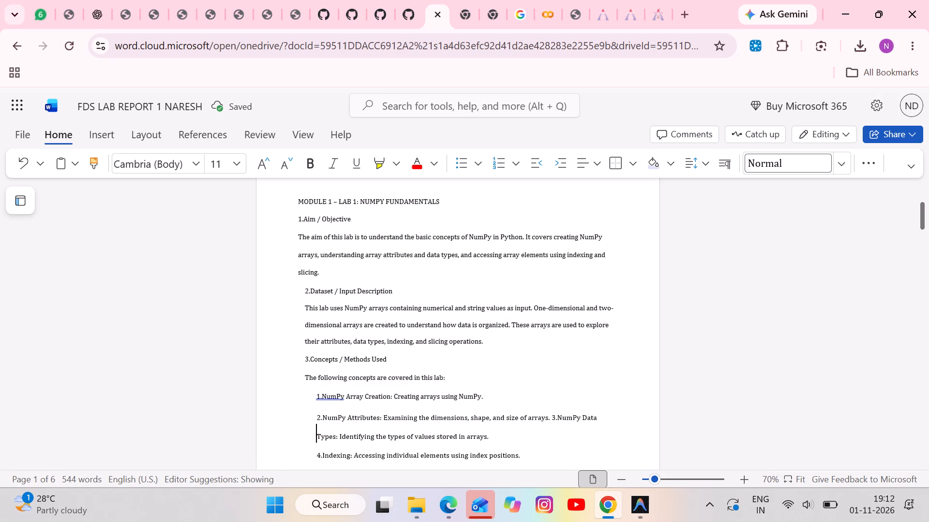
left_click(550, 420)
key("Right")
key("Return")
scroll(618, 427, "down", 2)
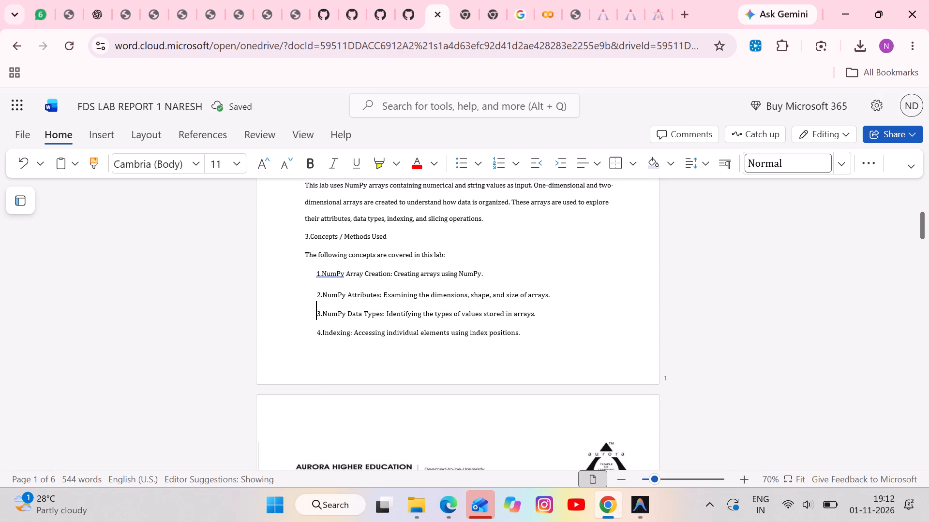
left_click(377, 343)
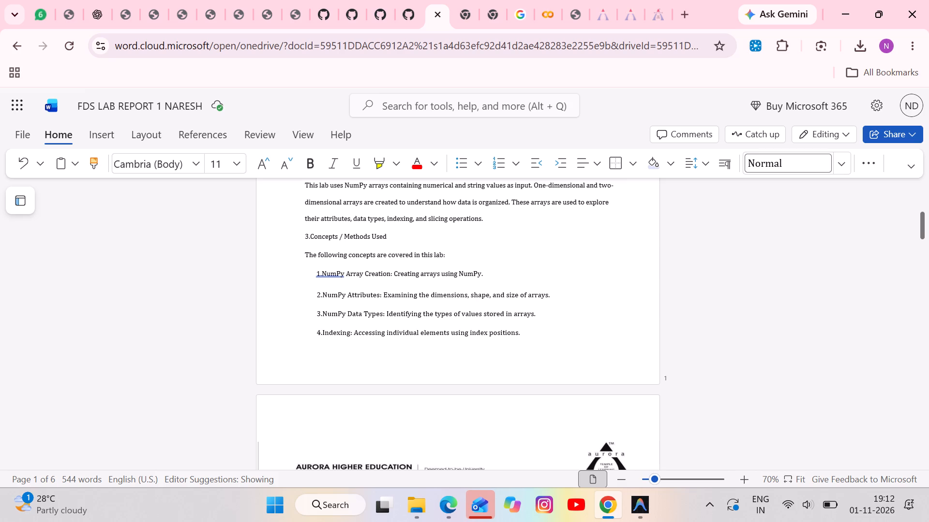
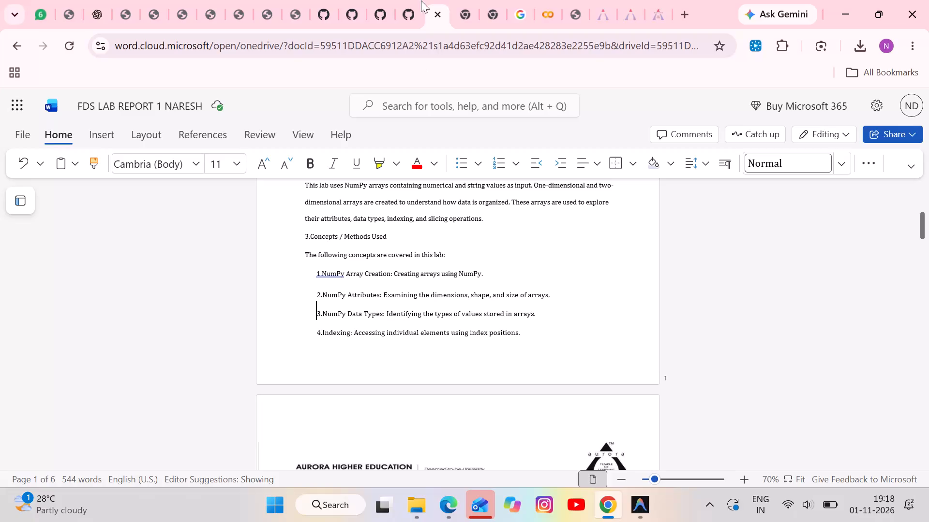
Close six of the leftover localhost browser tabs, starting with the first localhost:3000 one and leaving the last one open.
left_click(327, 0)
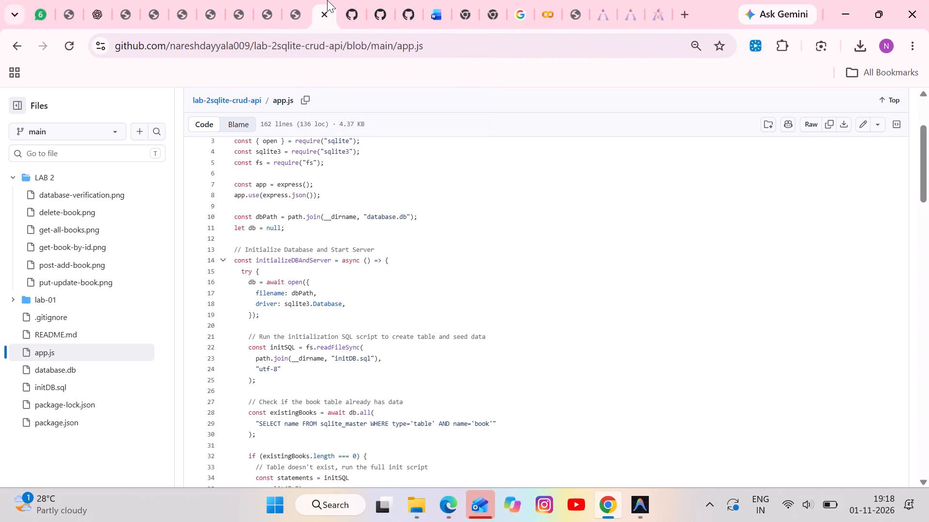
left_click(115, 1)
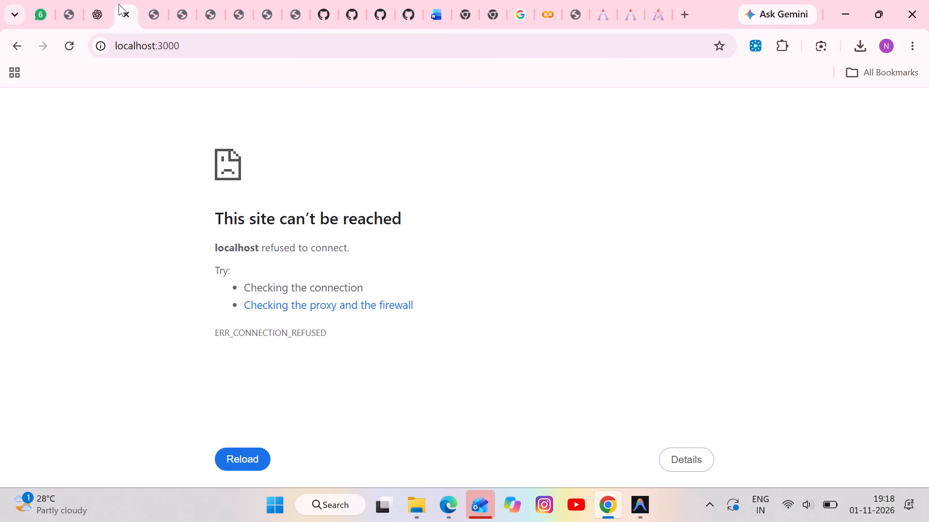
left_click(127, 16)
left_click(127, 16)
left_click(127, 16)
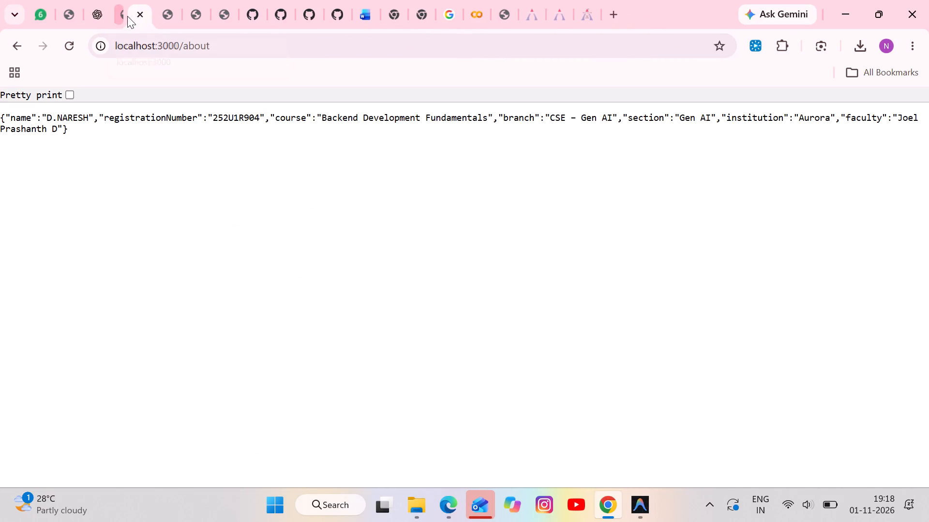
left_click(127, 16)
left_click(127, 16)
left_click(127, 16)
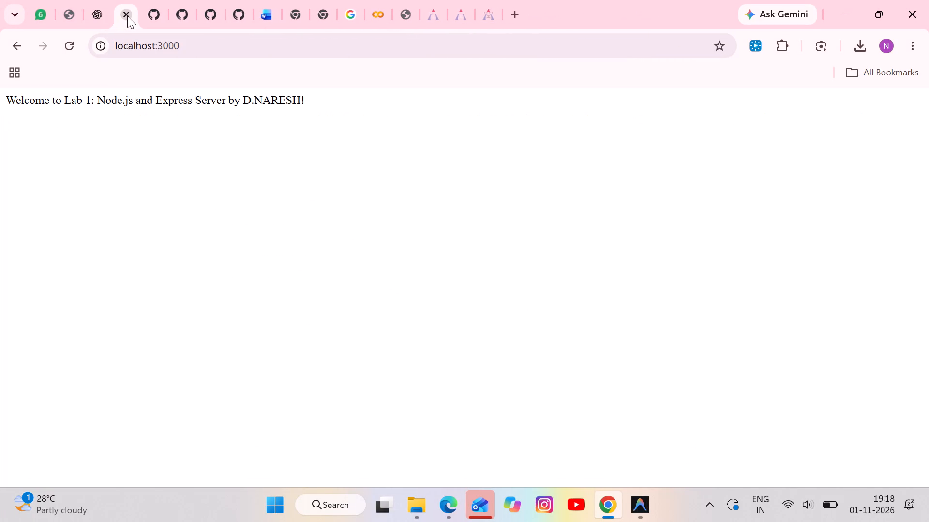
Switch to the downloaded FDS Lab Report 1 PDF to view the exported report.
left_click(69, 16)
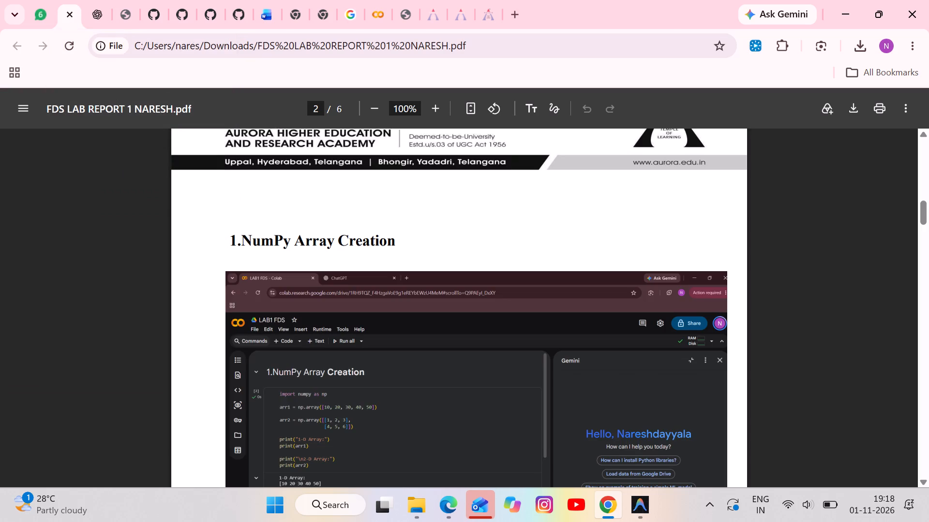
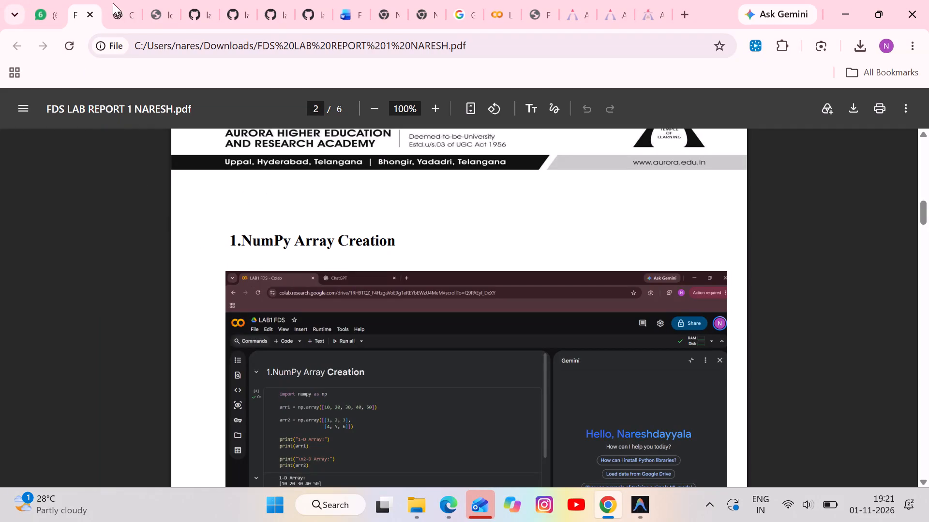
Switch to the Aurora assessments portal and open the submitted Foundations of Data Science Lab Report 1 file to check its first page.
left_click_drag(113, 3, 114, 0)
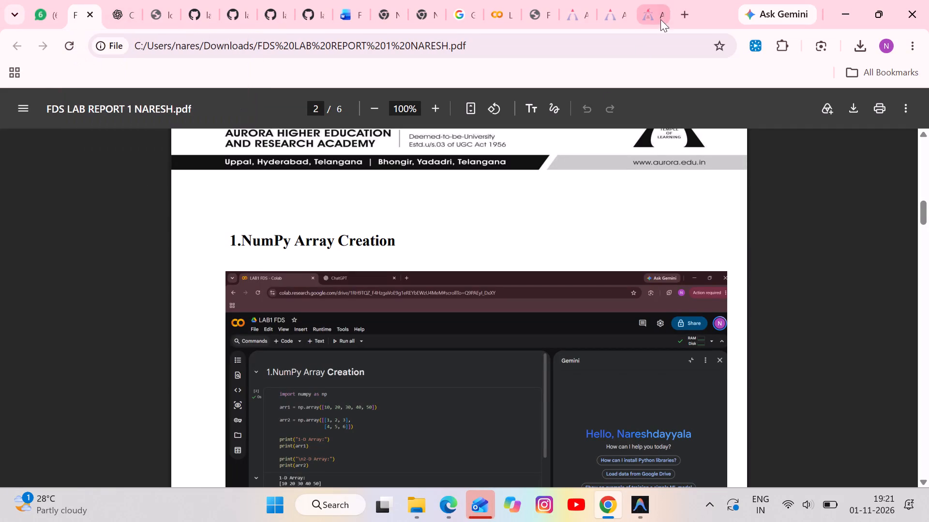
left_click(659, 23)
scroll(716, 372, "down", 1)
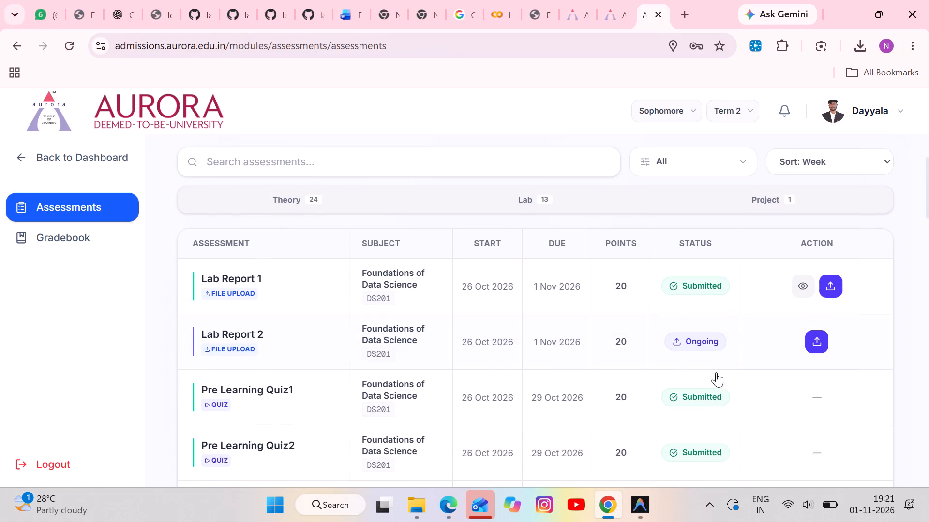
scroll(716, 372, "down", 1)
left_click(800, 253)
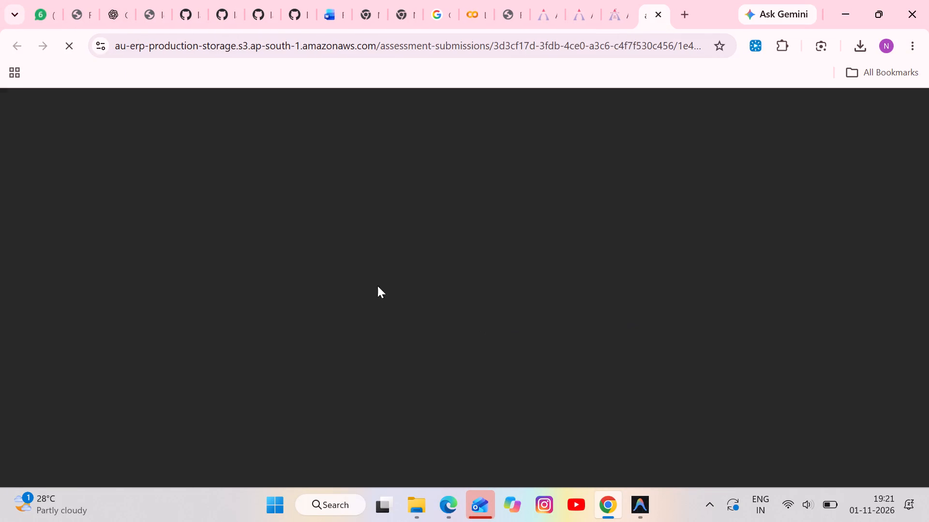
scroll(398, 342, "down", 2)
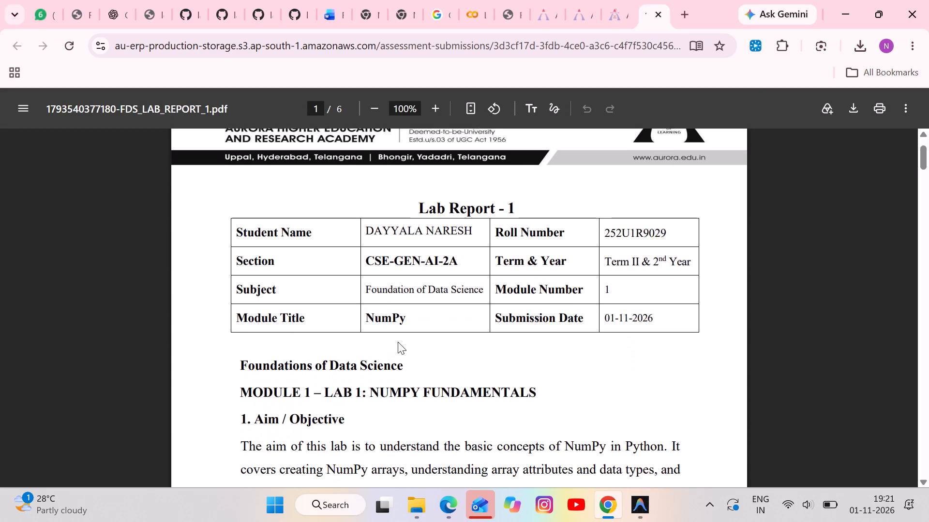
scroll(398, 342, "down", 1)
scroll(398, 342, "up", 1)
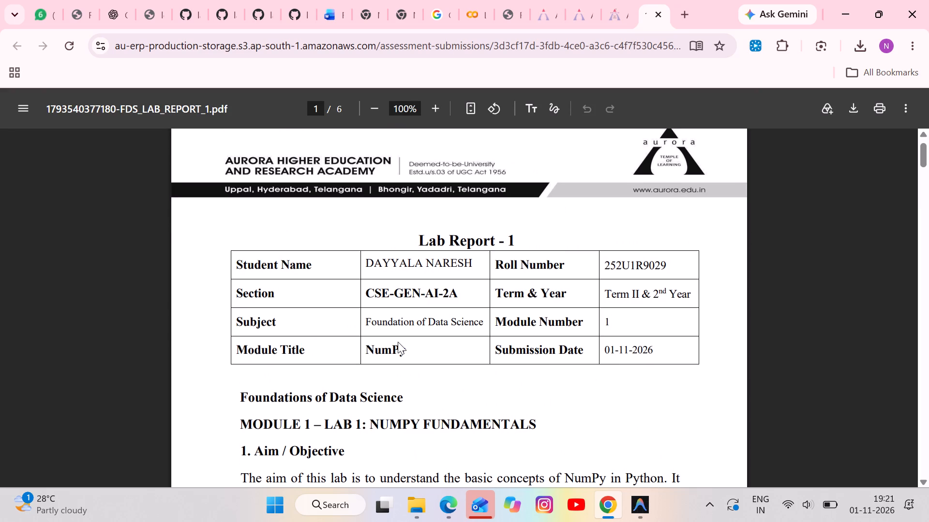
scroll(398, 342, "up", 1)
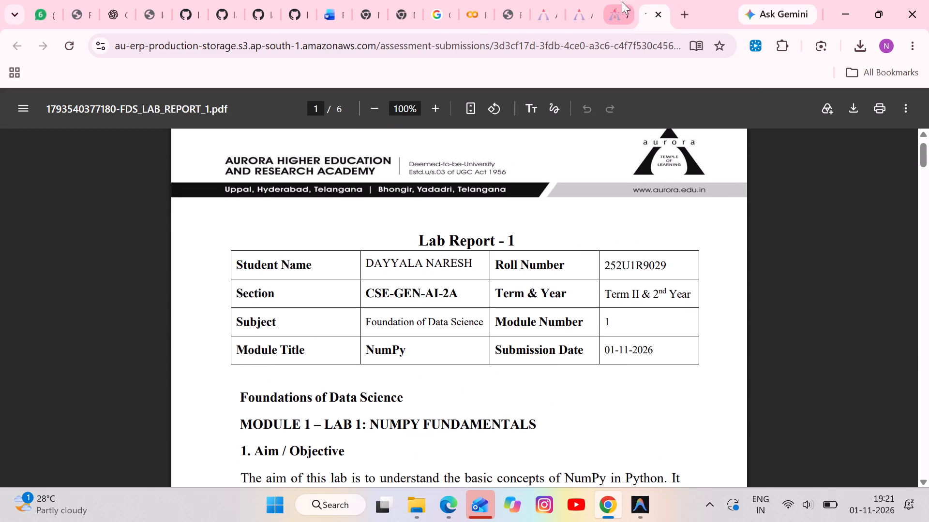
Return to the assessments portal and examine the Foundations of Data Science assessments, then the overview of all subjects with their due work.
left_click(622, 1)
scroll(509, 337, "down", 2)
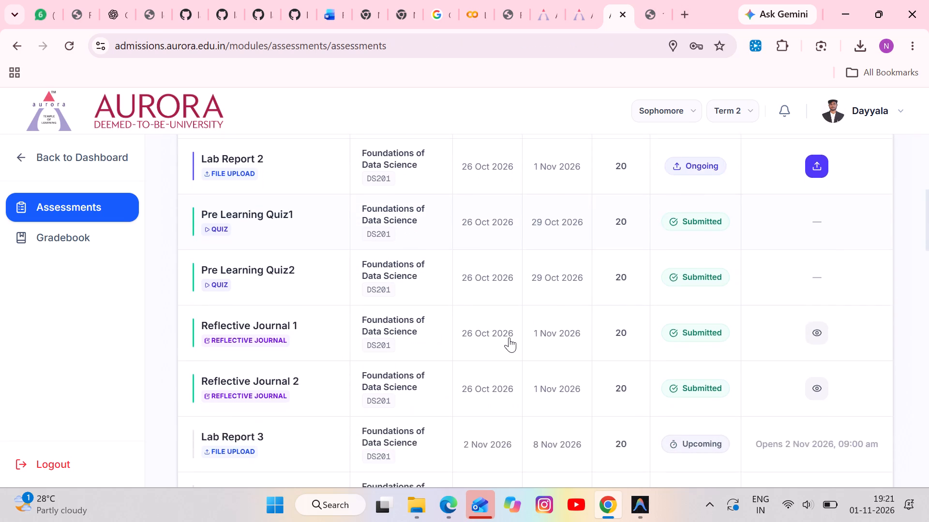
scroll(509, 337, "down", 1)
scroll(509, 337, "up", 3)
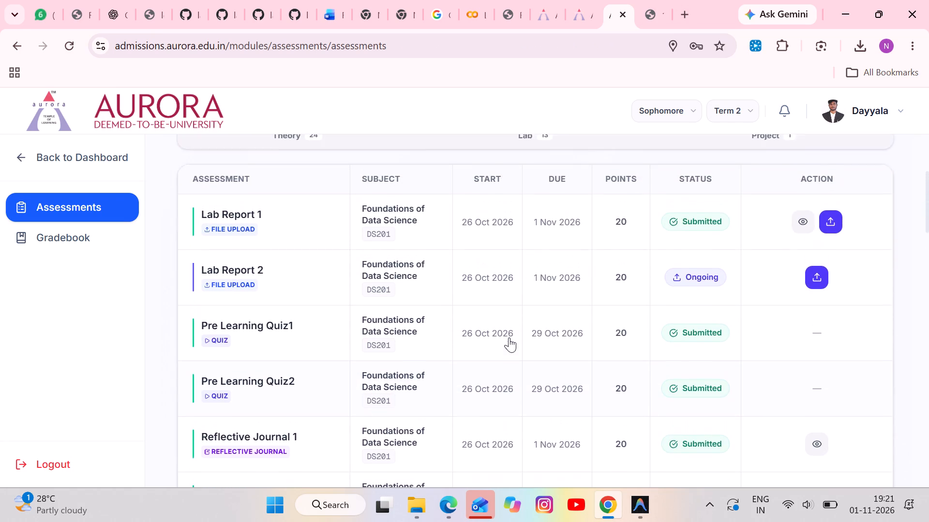
scroll(505, 360, "up", 2)
left_click(196, 249)
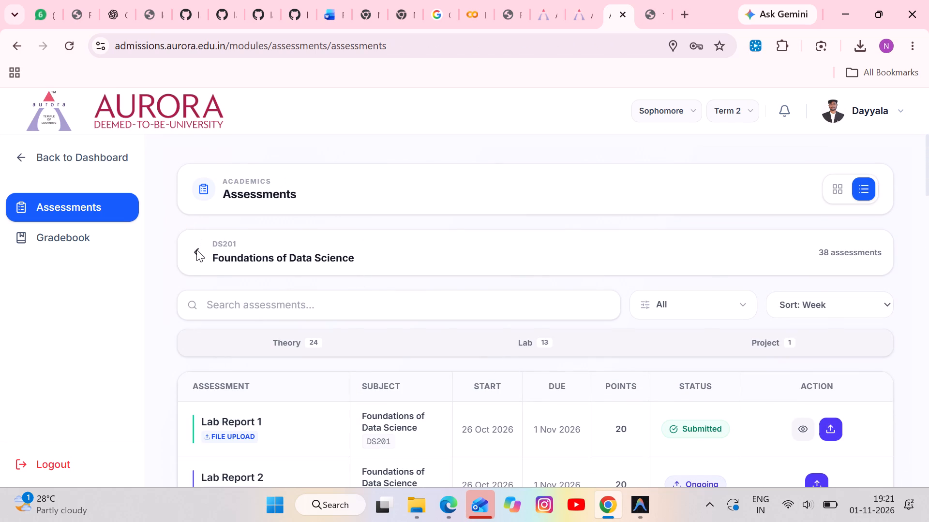
scroll(341, 267, "down", 2)
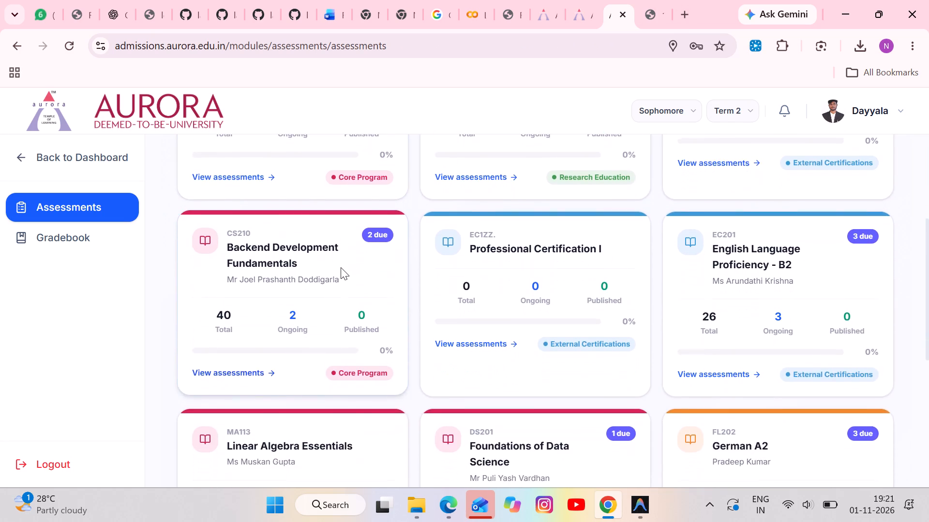
scroll(341, 267, "down", 2)
scroll(341, 267, "up", 2)
scroll(341, 267, "down", 2)
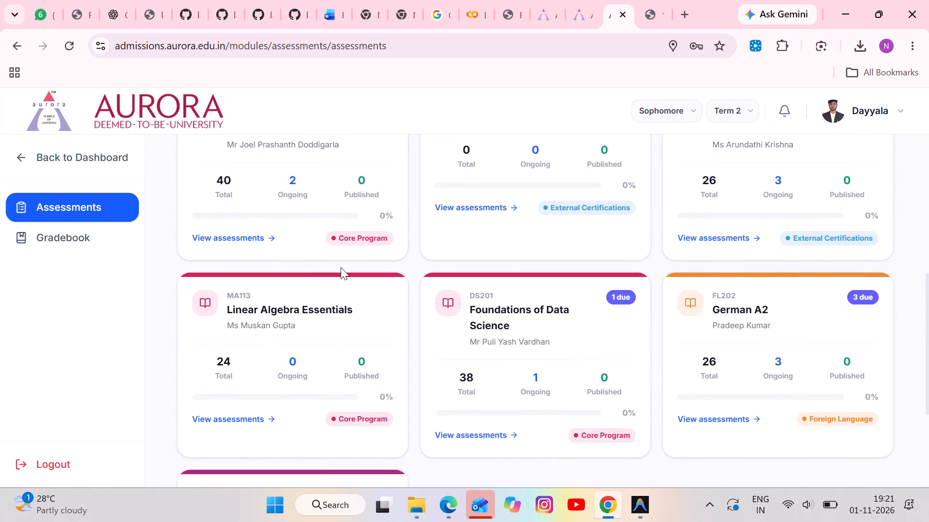
scroll(341, 267, "down", 2)
scroll(498, 287, "up", 2)
scroll(242, 387, "down", 1)
In the FDS Lab Report 1 Word document, delete the final Slicing section with its banner, screenshot, explanation and Colab link.
left_click(327, 16)
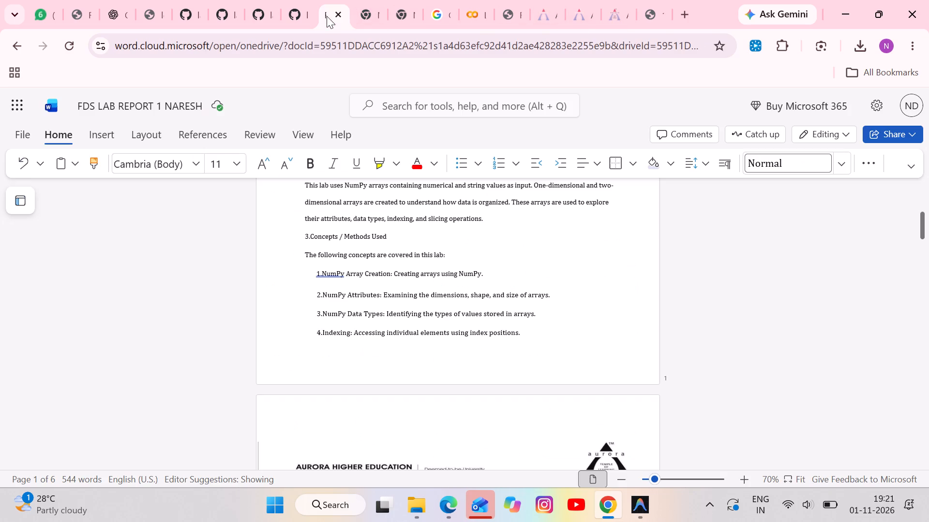
scroll(481, 329, "down", 12)
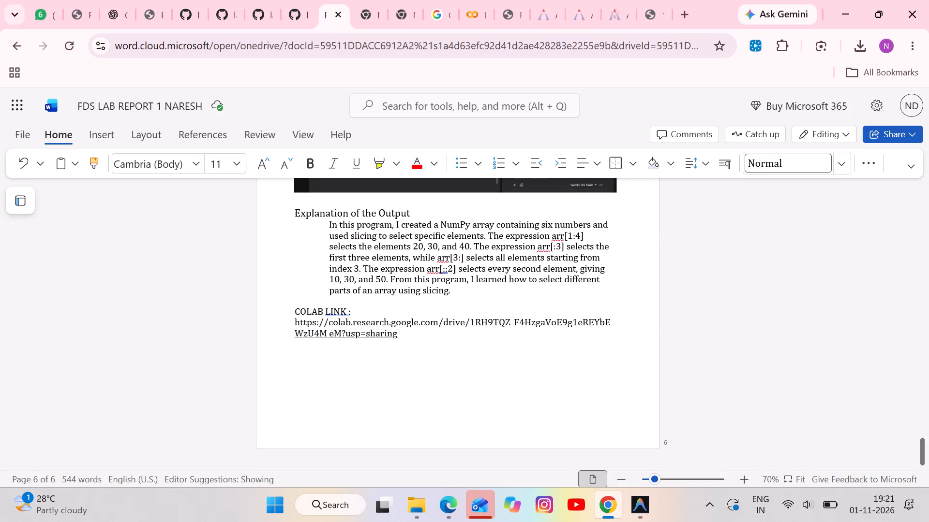
left_click_drag(436, 364, 372, 0)
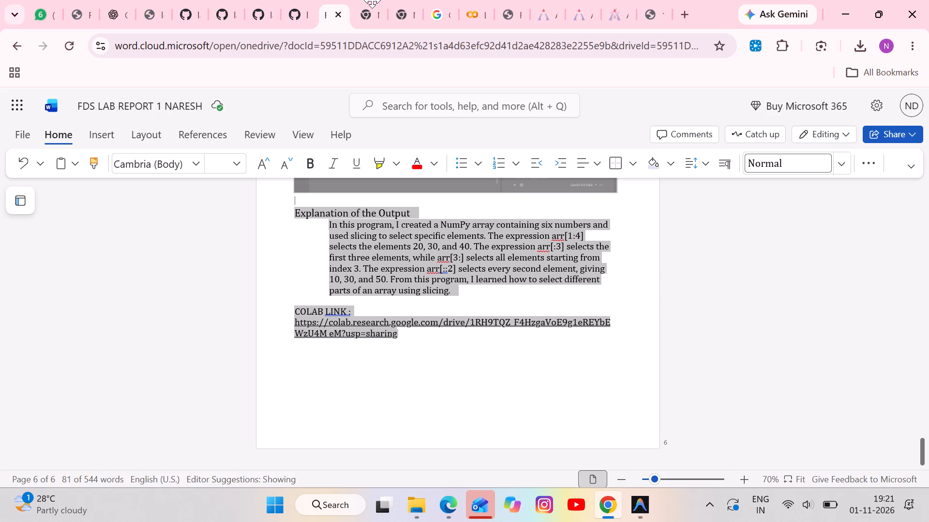
left_click_drag(372, 0, 387, 228)
key("BackSpace")
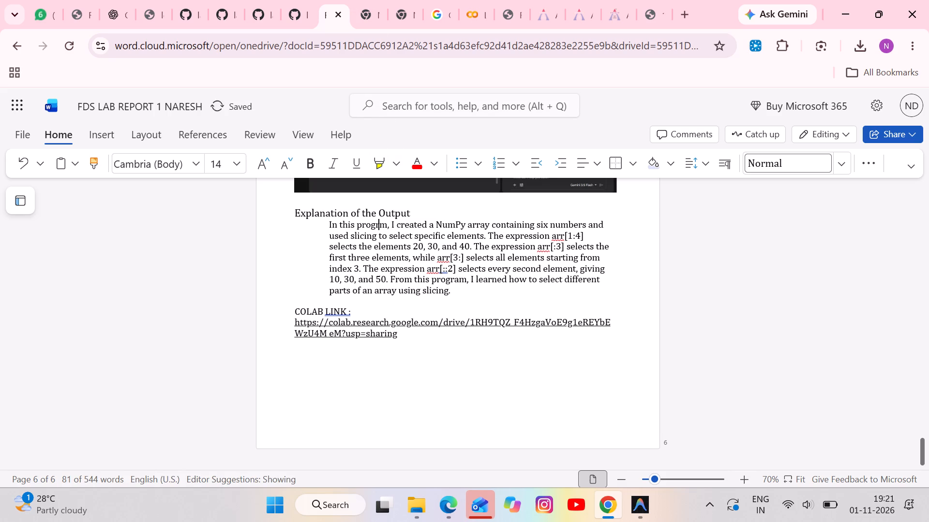
left_click_drag(434, 340, 370, 118)
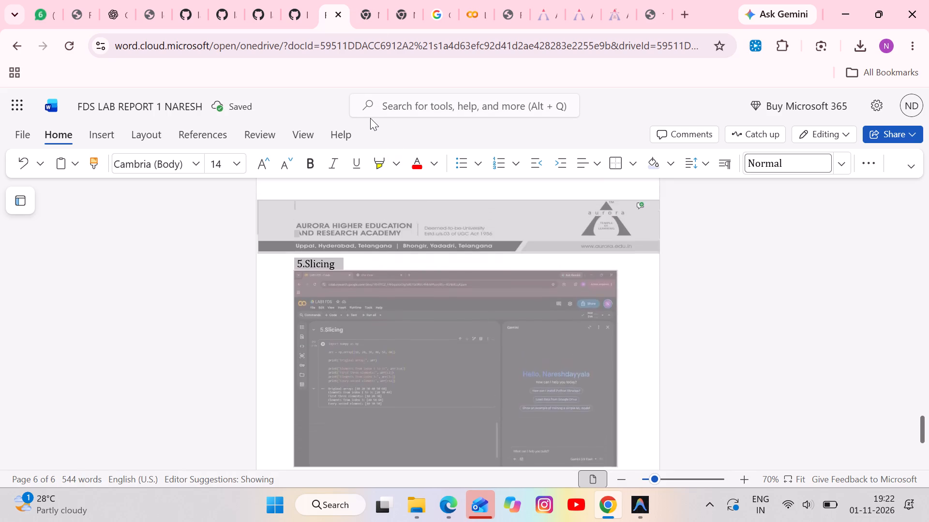
left_click_drag(370, 118, 317, 351)
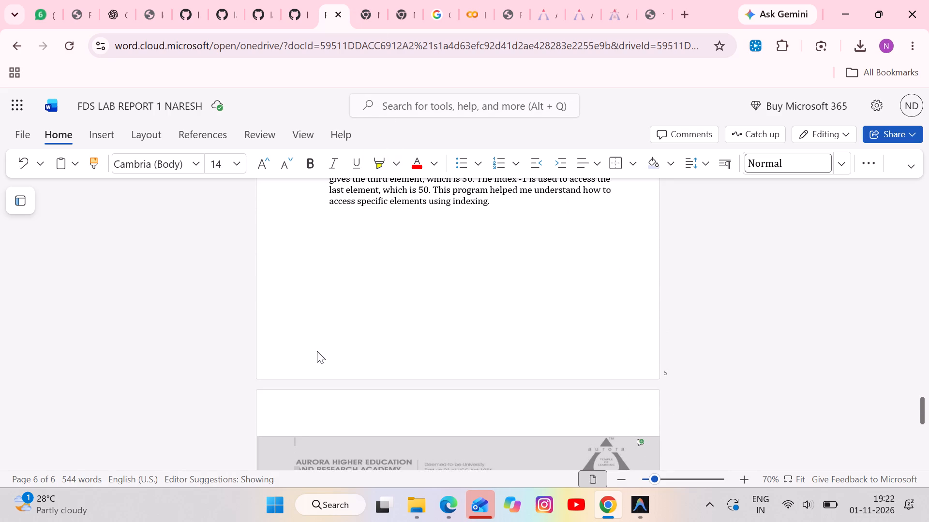
left_click_drag(317, 351, 319, 338)
key("BackSpace")
key("BackSpace")
key("BackSpace")
key("BackSpace")
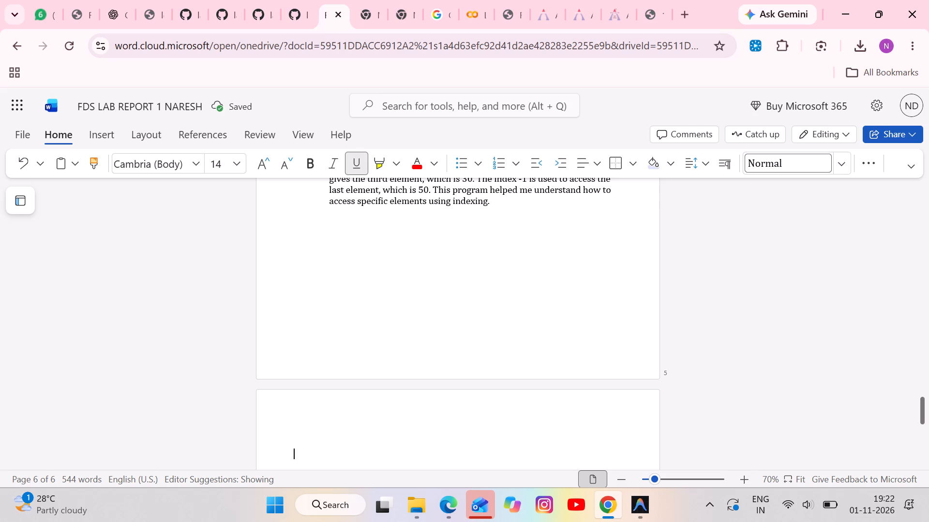
key("BackSpace")
key("Delete")
key("Delete")
key("Delete")
key("Delete")
key("BackSpace")
key("BackSpace")
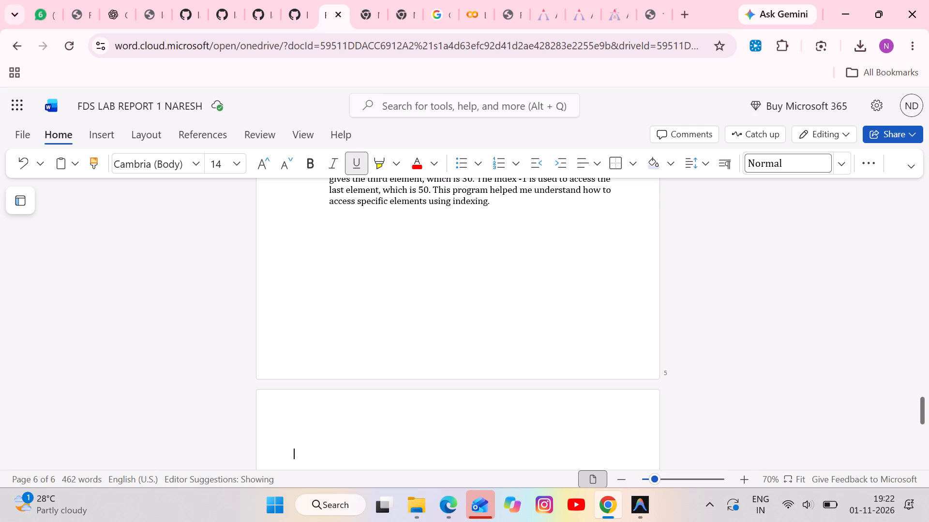
Remove the leftover blank lines on the emptied last page.
scroll(392, 331, "down", 1)
left_click(376, 391)
key("Return")
key("Return")
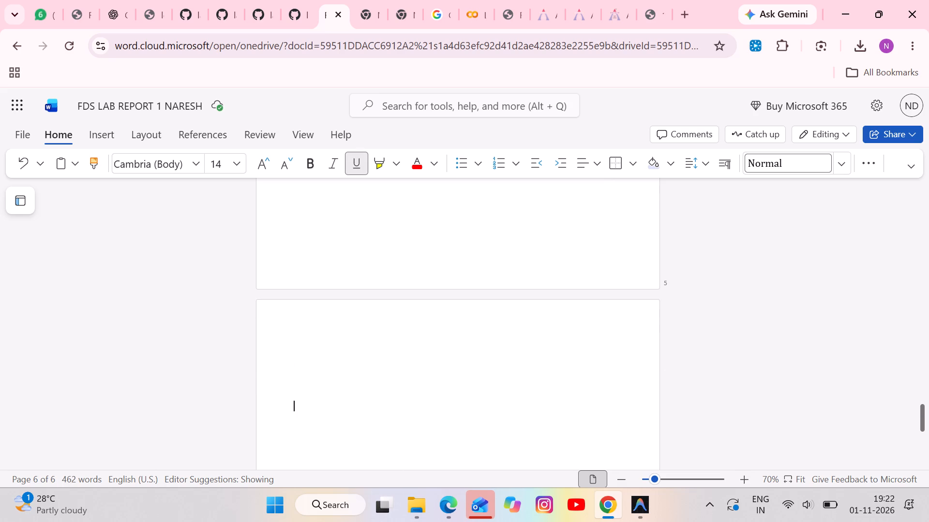
key("Return")
key("BackSpace")
key("BackSpace")
key("BackSpace")
key("BackSpace")
key("BackSpace")
key("BackSpace")
key("BackSpace")
scroll(376, 391, "up", 1)
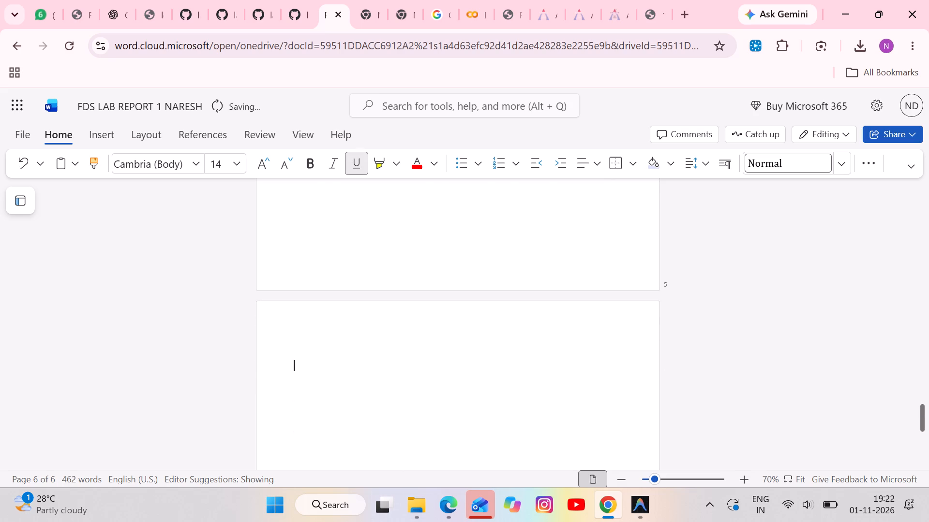
scroll(376, 391, "up", 1)
key("Delete")
key("Delete")
key("Delete")
key("Delete")
Delete the Indexing section on page 5, including its heading, screenshot and explanation of the output.
scroll(376, 391, "up", 2)
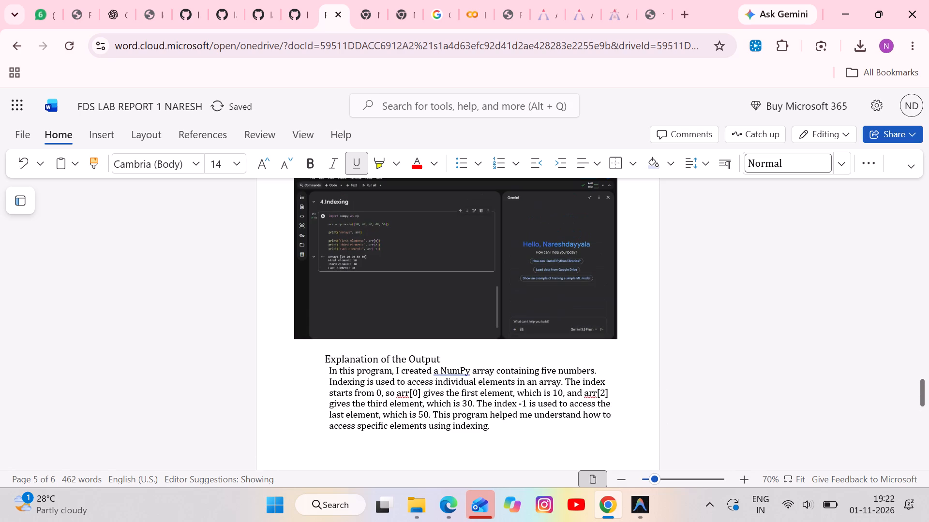
left_click_drag(526, 432, 352, 170)
key("BackSpace")
key("BackSpace")
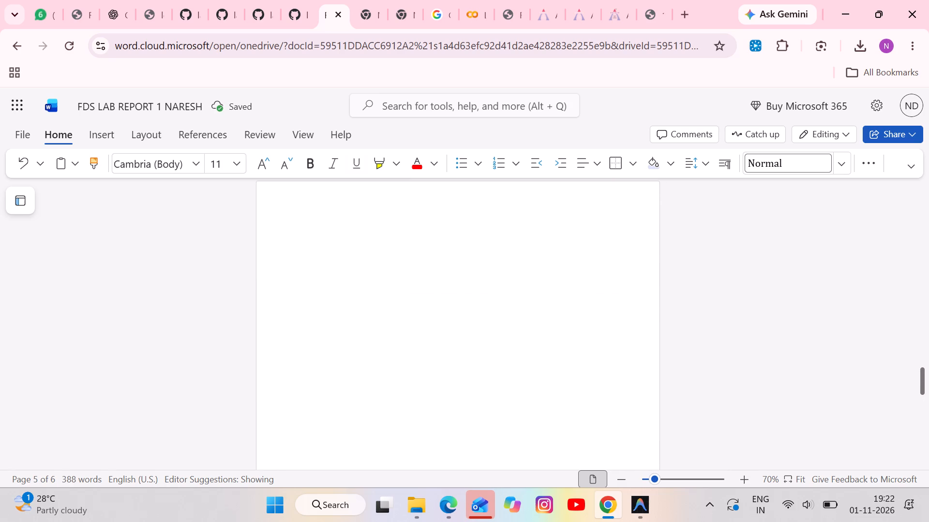
Delete the NumPy Data Types section with its screenshot and explanation, and clear the blank lines left behind.
scroll(420, 324, "up", 2)
scroll(420, 324, "down", 8)
scroll(420, 324, "up", 4)
scroll(420, 324, "down", 1)
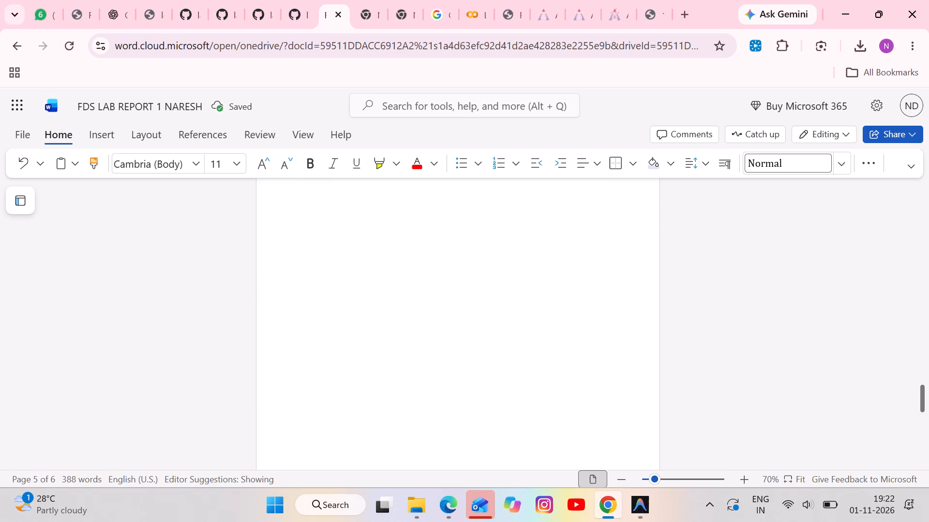
scroll(420, 324, "down", 3)
scroll(420, 324, "up", 20)
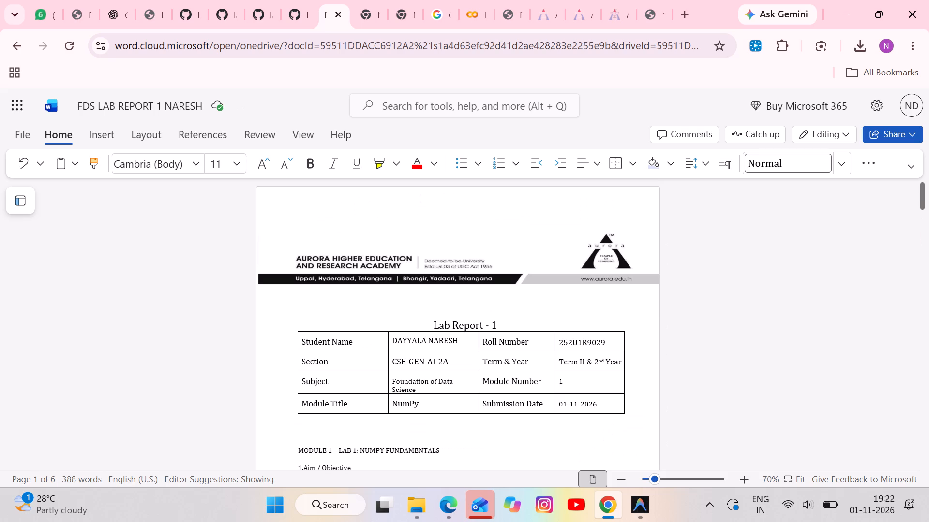
scroll(392, 288, "down", 9)
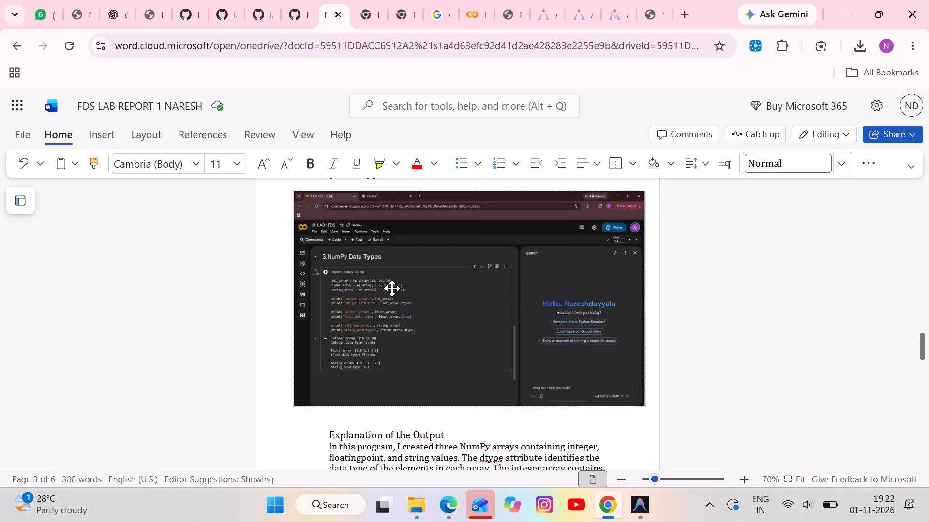
left_click_drag(582, 223, 445, 111)
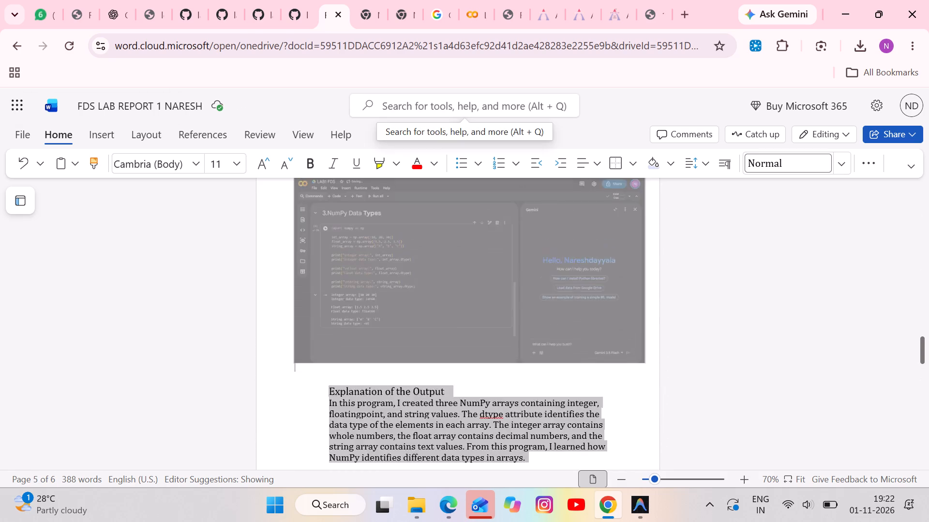
left_click_drag(445, 111, 298, 296)
key("BackSpace")
key("BackSpace")
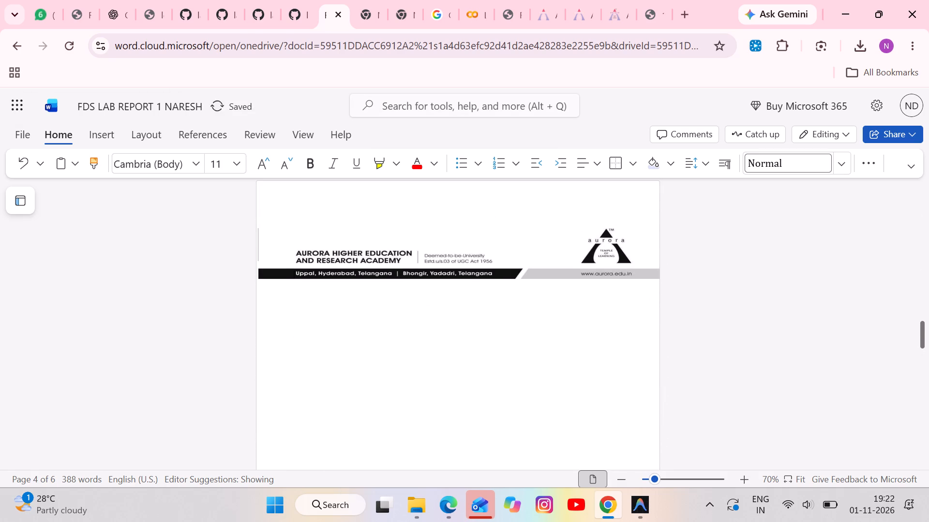
key("BackSpace")
key("BackSpace")
key("BackSpace")
key("BackSpace")
scroll(298, 296, "up", 2)
key("Delete")
key("Delete")
key("Delete")
Delete the NumPy Attributes section on page 3, removing its screenshot, heading and explanation of the output.
scroll(298, 296, "up", 1)
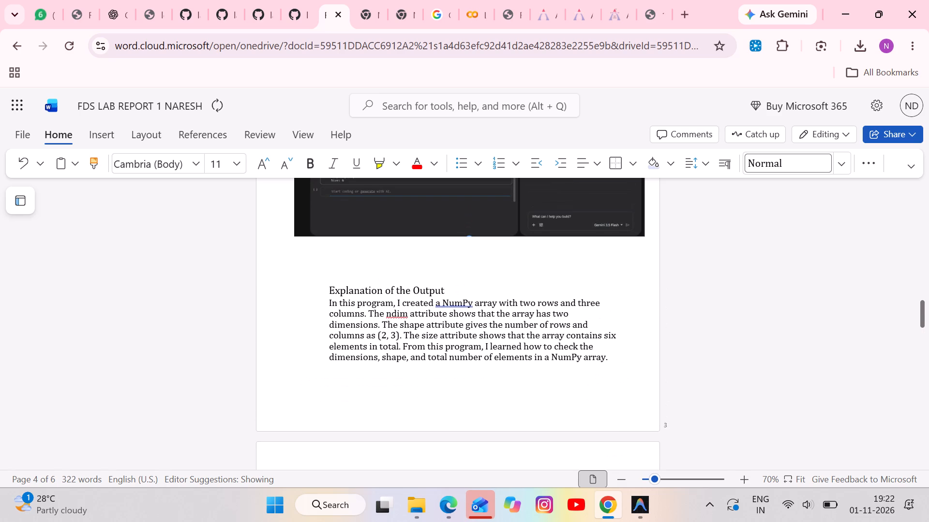
left_click_drag(647, 354, 338, 0)
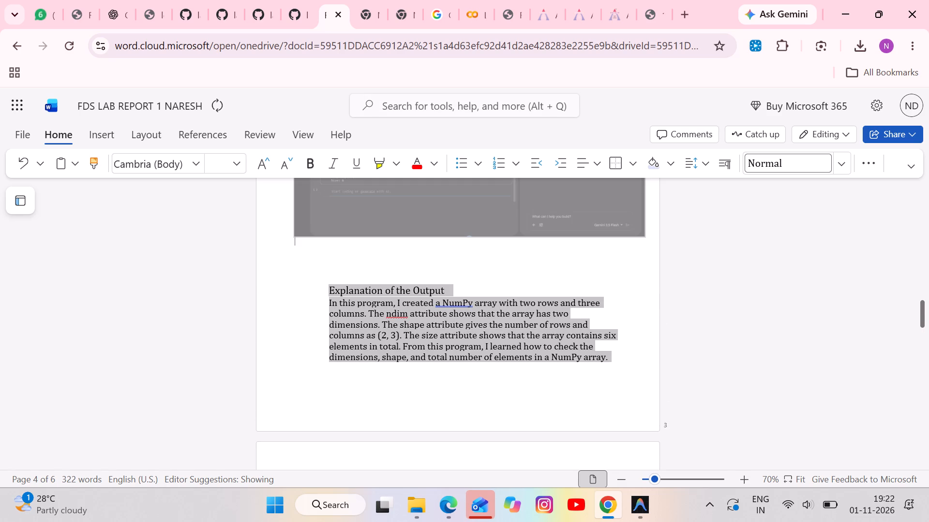
left_click_drag(338, 0, 329, 249)
key("BackSpace")
scroll(329, 249, "right", 1)
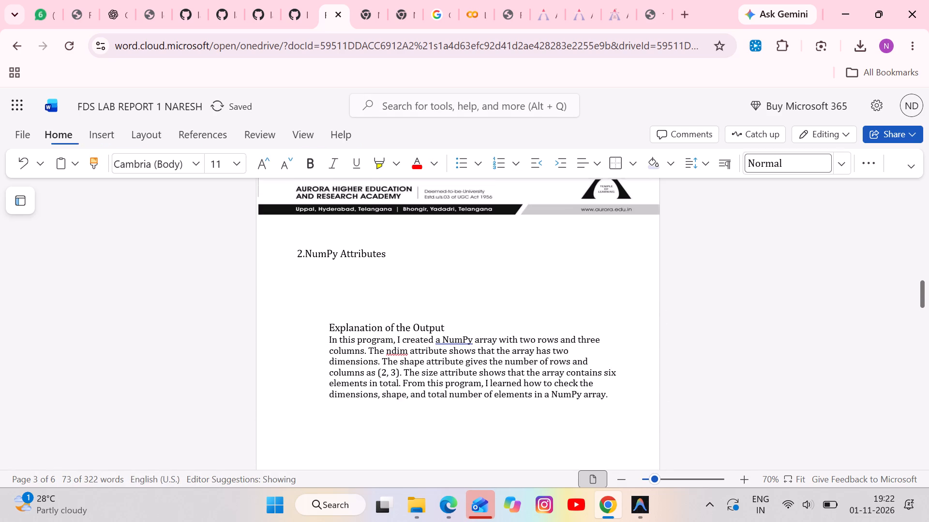
left_click_drag(598, 404, 305, 256)
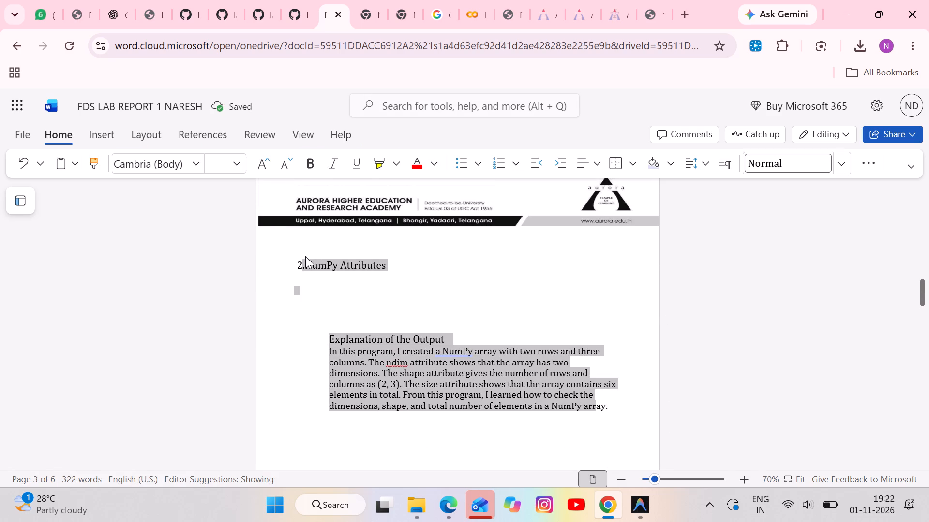
key("BackSpace")
key("BackSpace")
key("BackSpace")
key("BackSpace")
key("BackSpace")
Remove leftover blank lines on the emptied pages after the NumPy Attributes page.
key("Right")
key("Right")
key("Right")
key("Right")
key("Right")
key("Right")
key("Right")
key("Right")
key("Right")
key("Right")
key("Right")
key("Right")
key("Right")
key("Right")
key("Right")
key("Right")
key("Right")
key("Right")
key("Right")
key("Right")
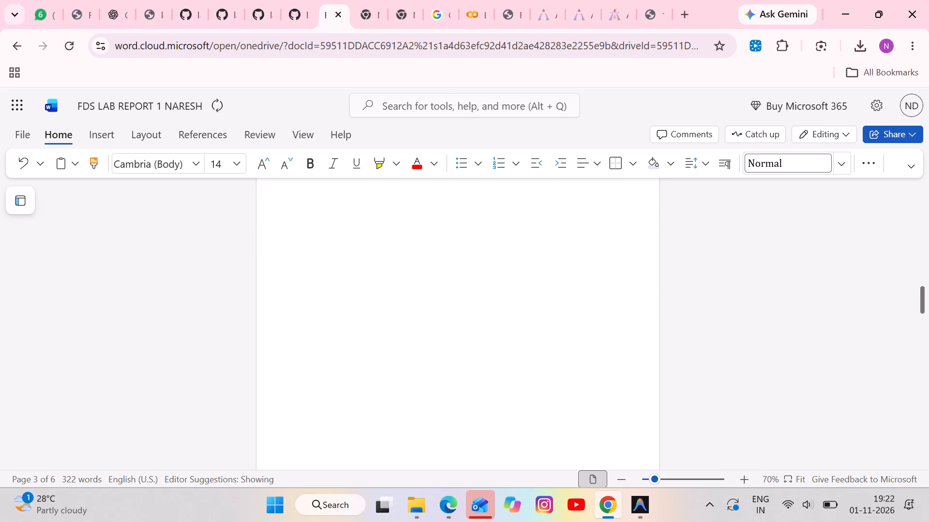
scroll(500, 333, "up", 2)
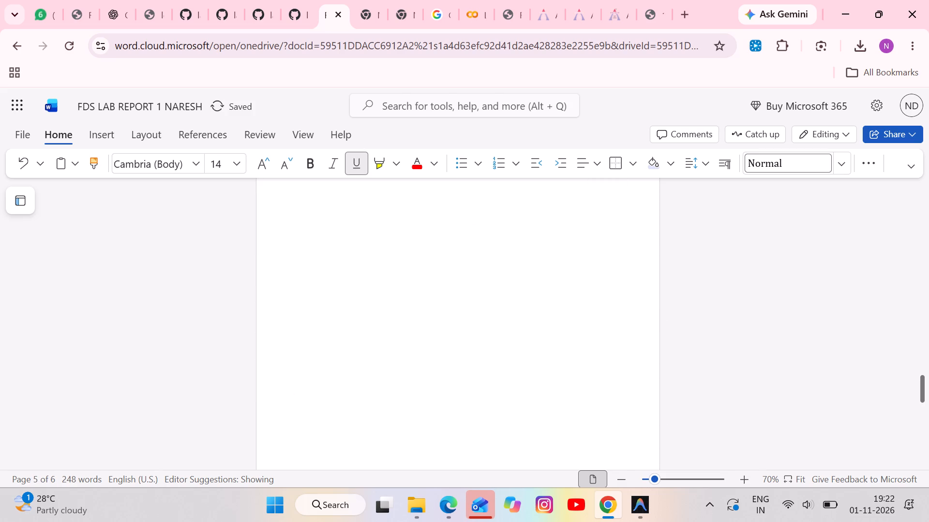
key("Delete")
key("Delete")
key("Delete")
key("Delete")
key("Delete")
key("Delete")
scroll(500, 333, "up", 4)
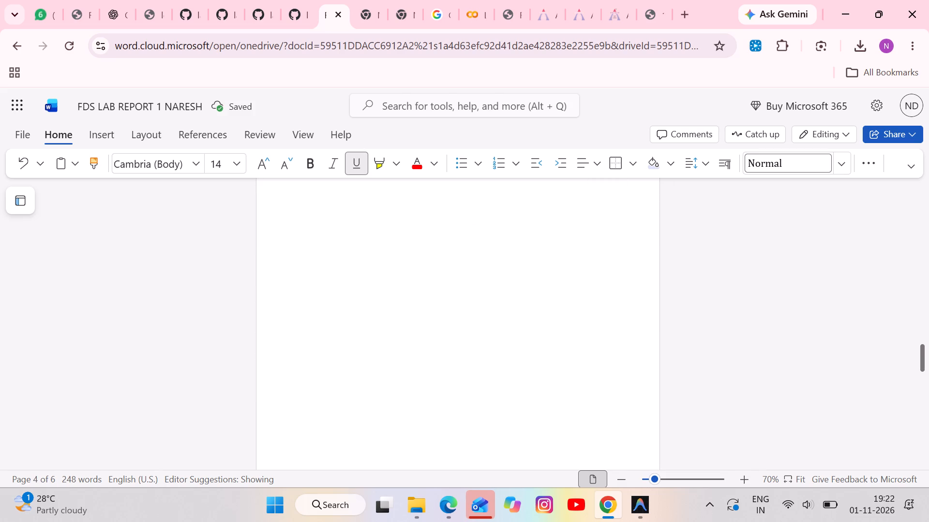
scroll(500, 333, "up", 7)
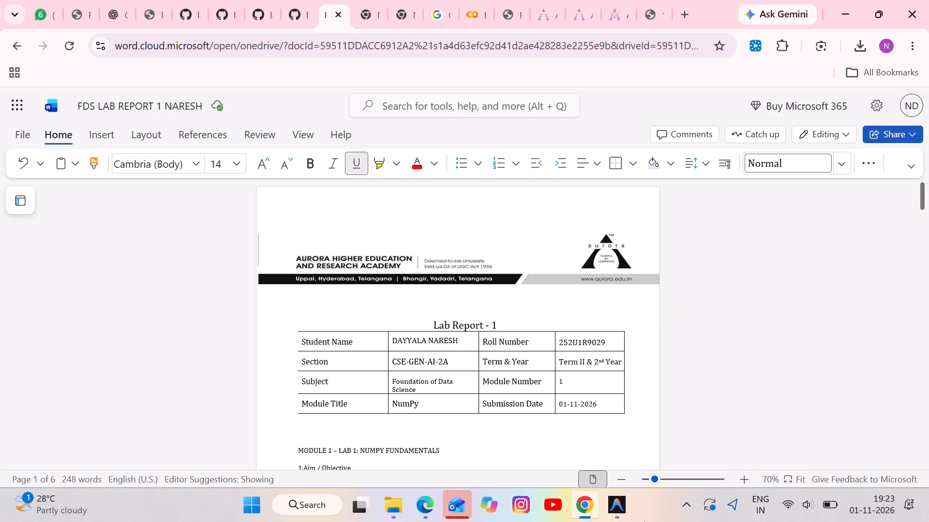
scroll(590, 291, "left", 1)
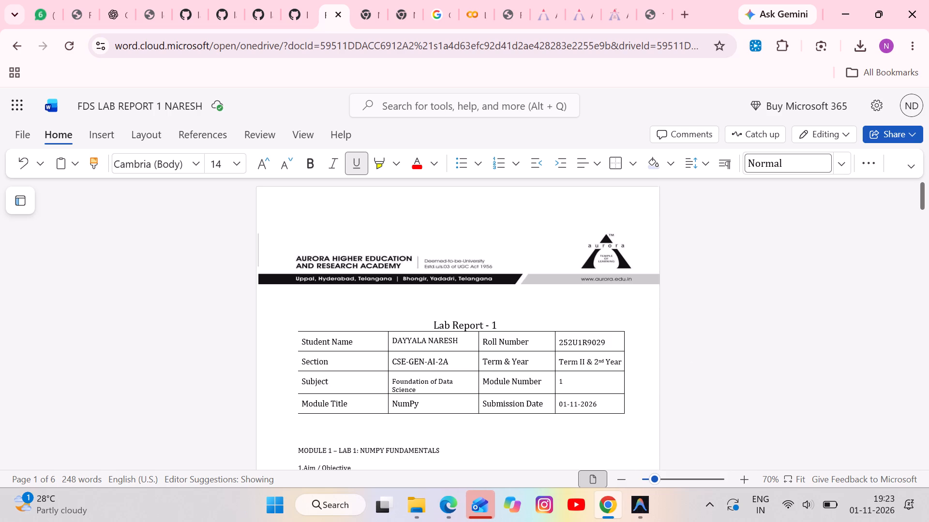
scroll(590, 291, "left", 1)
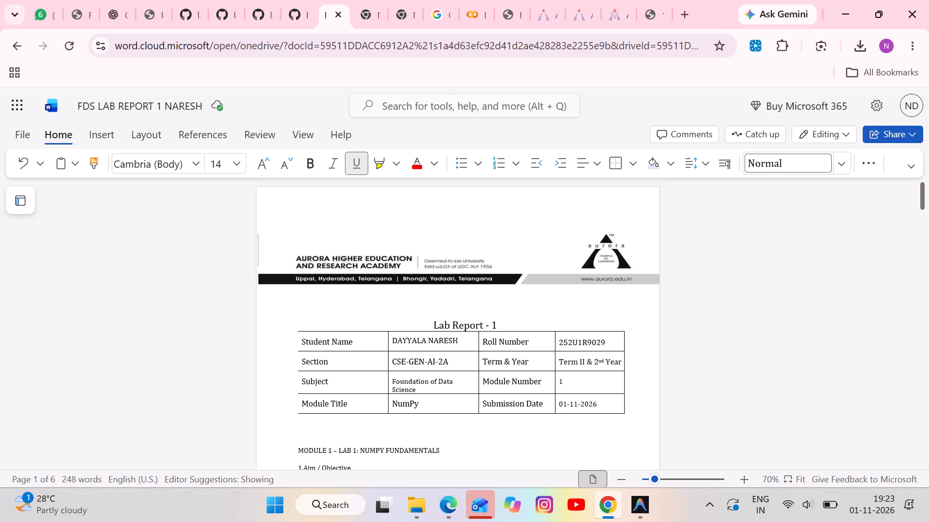
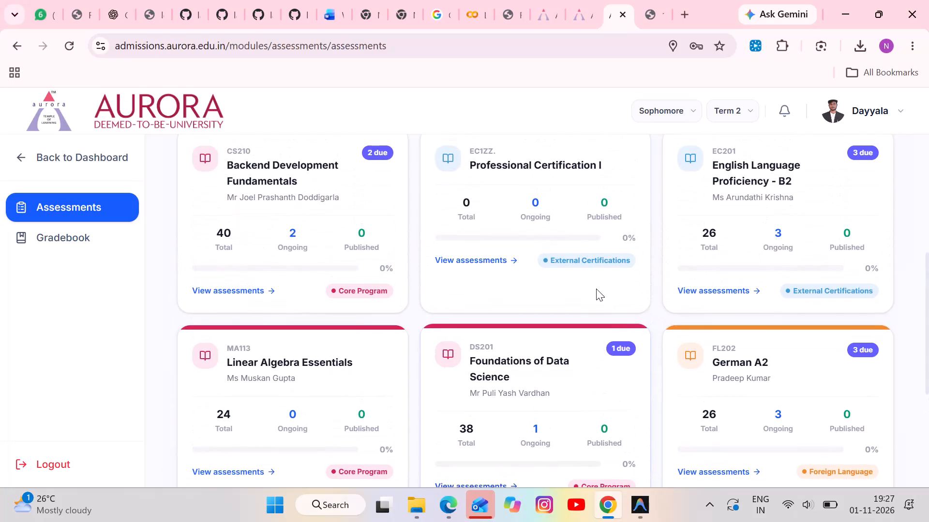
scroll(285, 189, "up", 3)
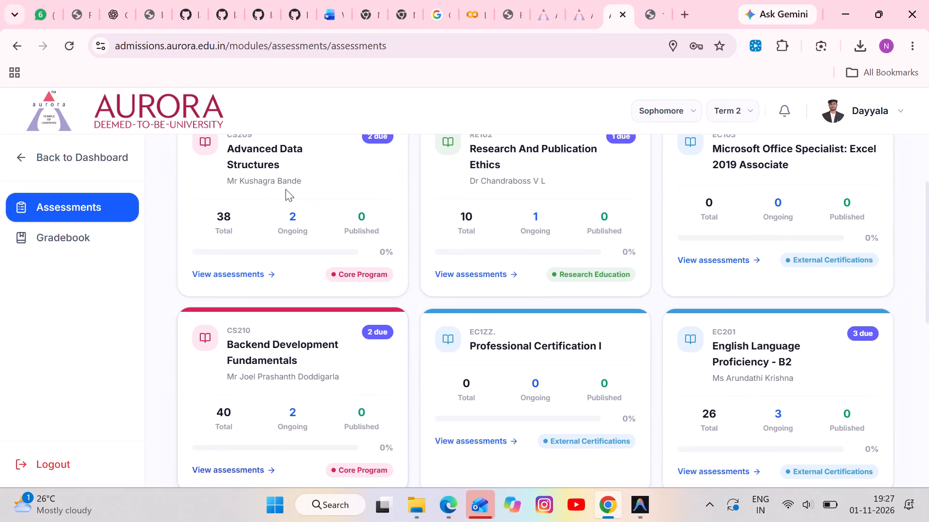
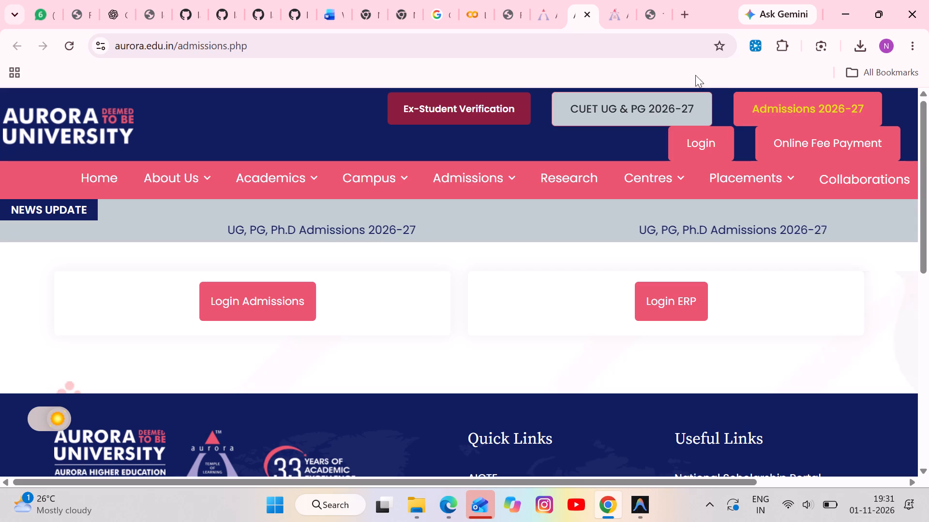
Switch to the open PDF of the submitted FDS Lab Report 1 to view it.
left_click(645, 18)
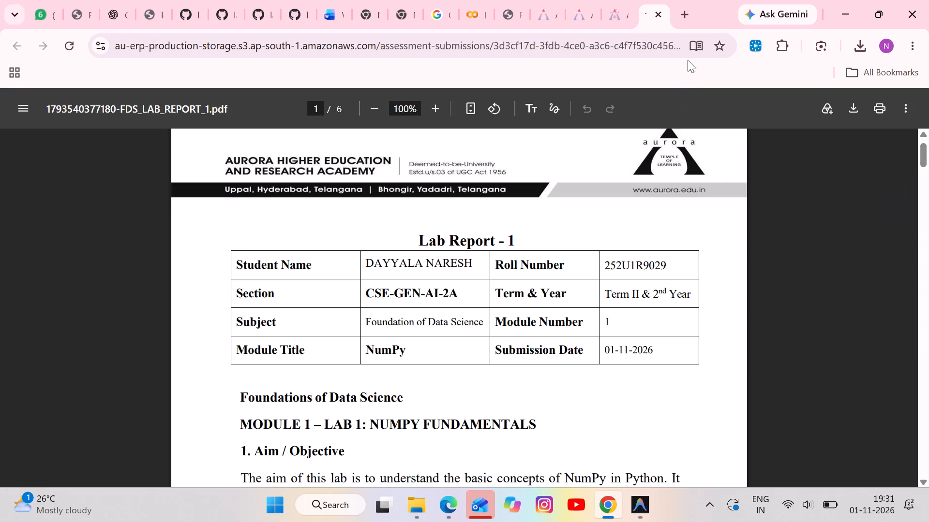